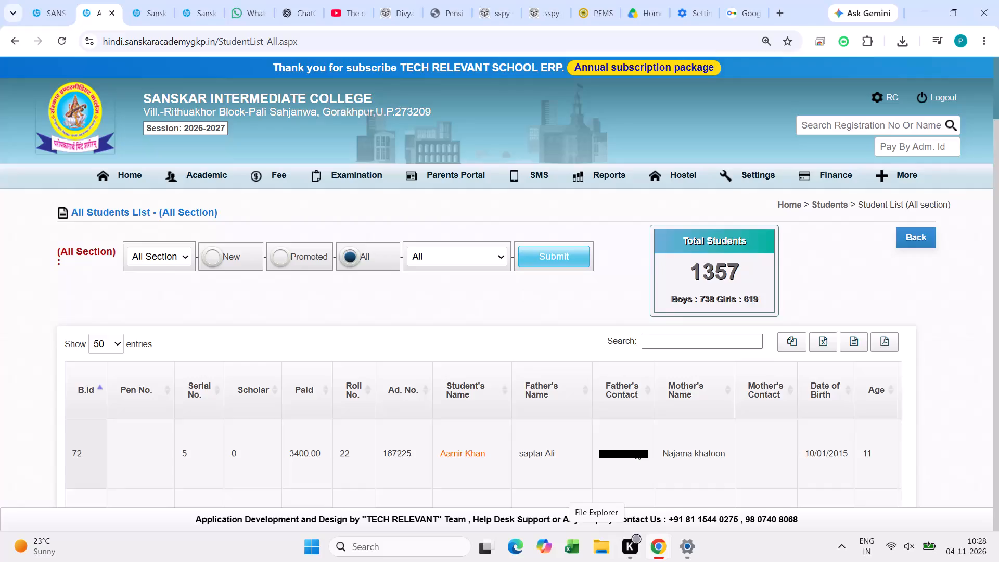
Open the Fee section of the school ERP from the All Students List page.
left_click(251, 187)
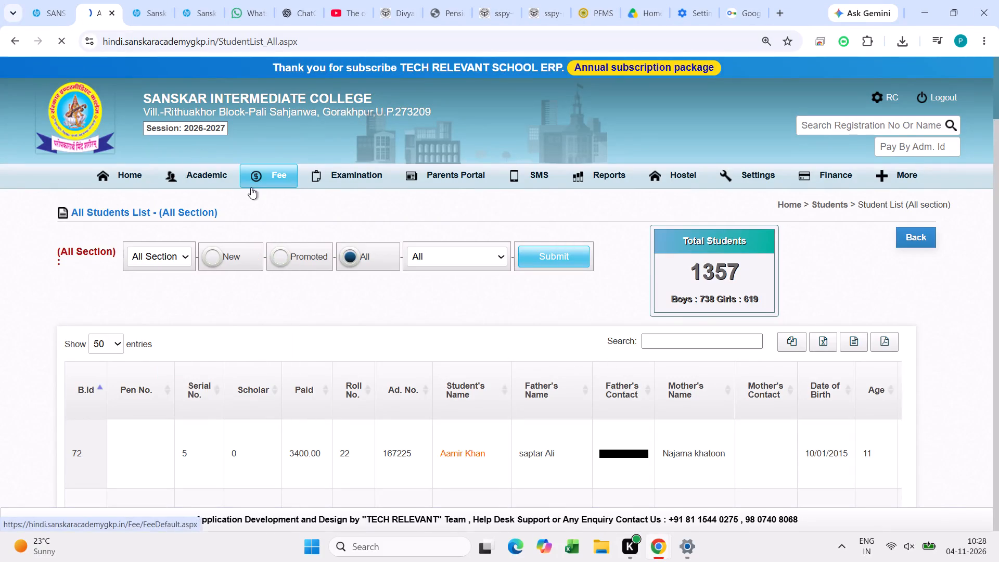
Snap the browser window to the left half of the display and open a File Explorer window.
key("super+Left")
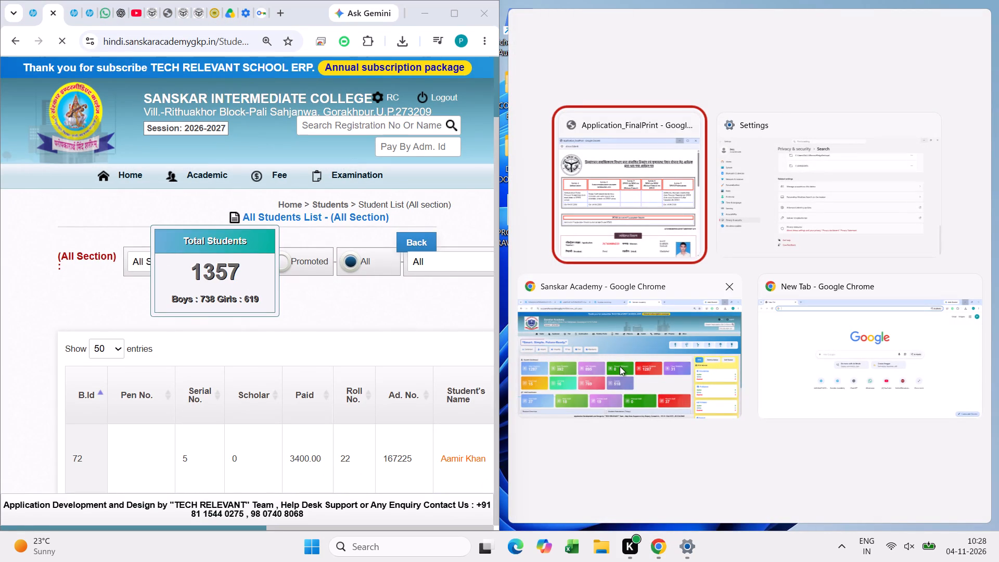
left_click(607, 545)
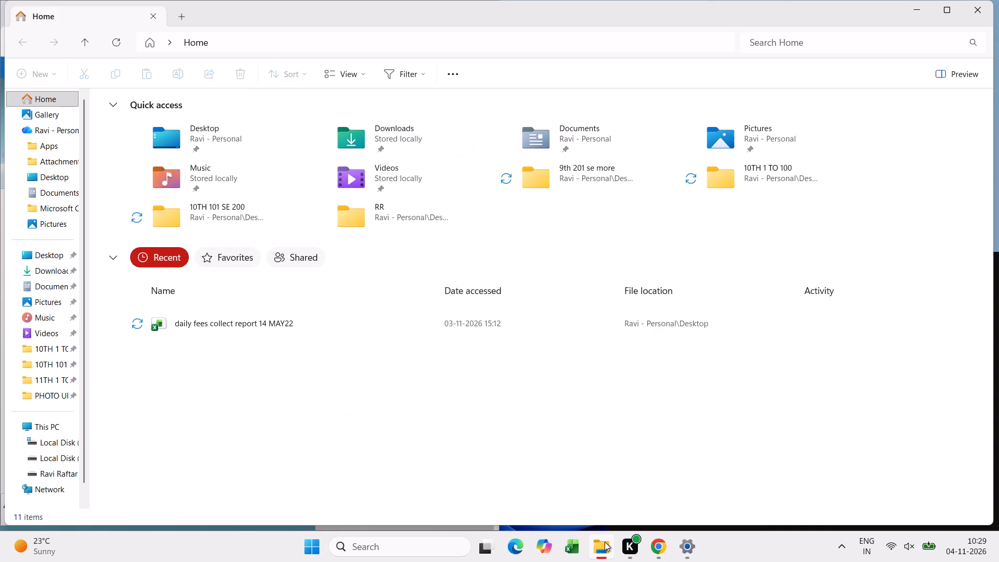
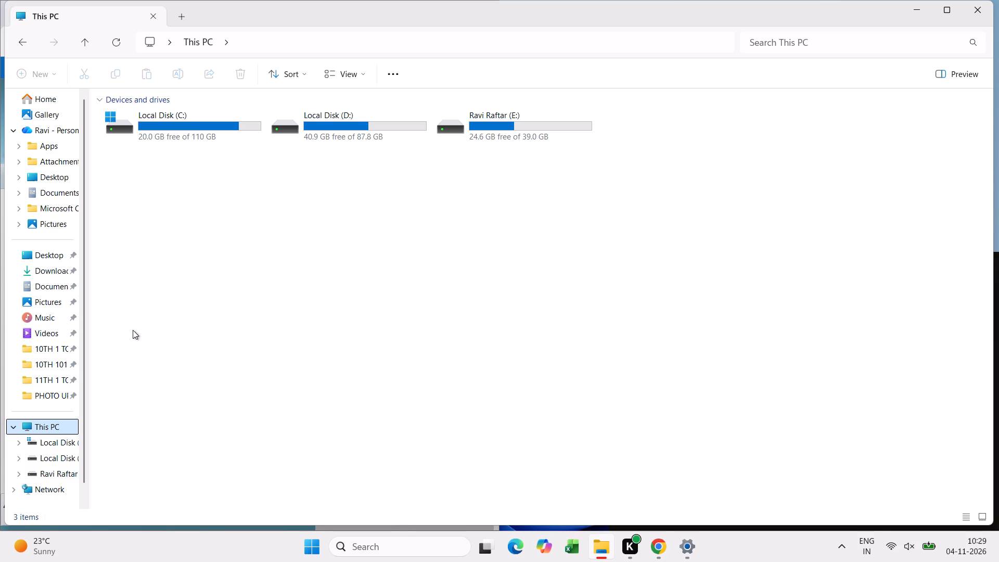
Open the 11TH 1 TO 100 student photo folder inside Desktop > audit > PHOTO UPLOAD.
left_click(45, 251)
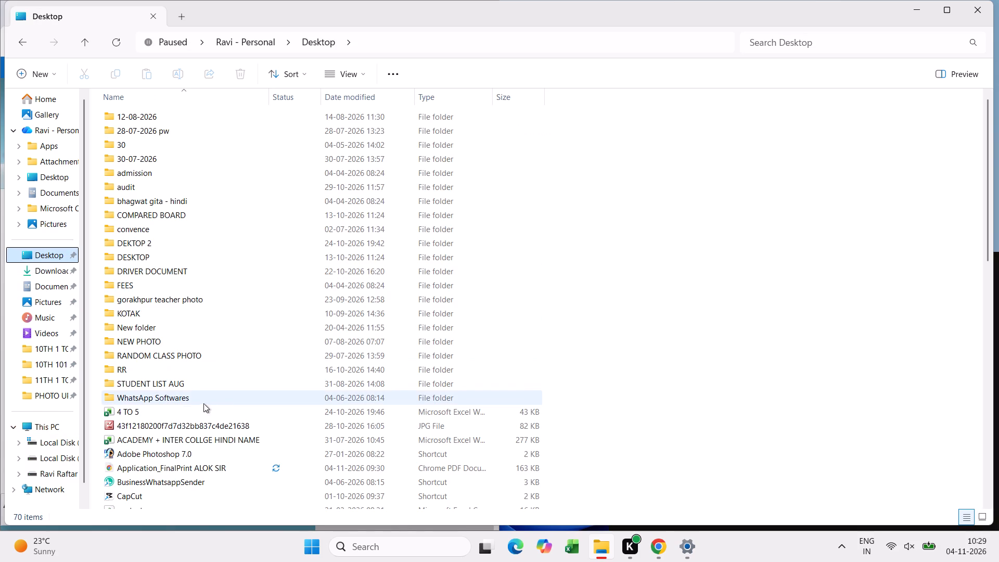
double_click(142, 191)
double_click(147, 173)
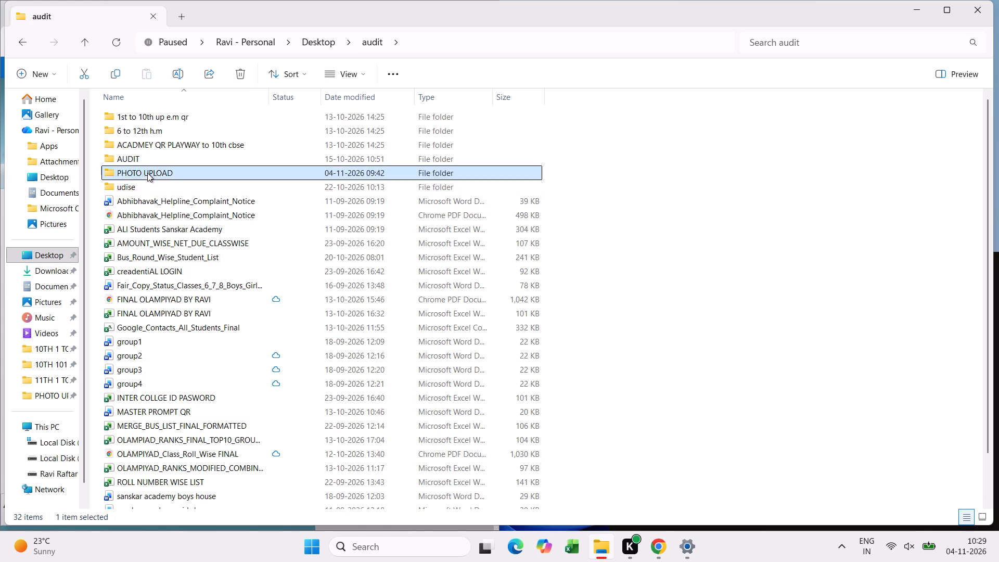
left_click(147, 278)
double_click(149, 271)
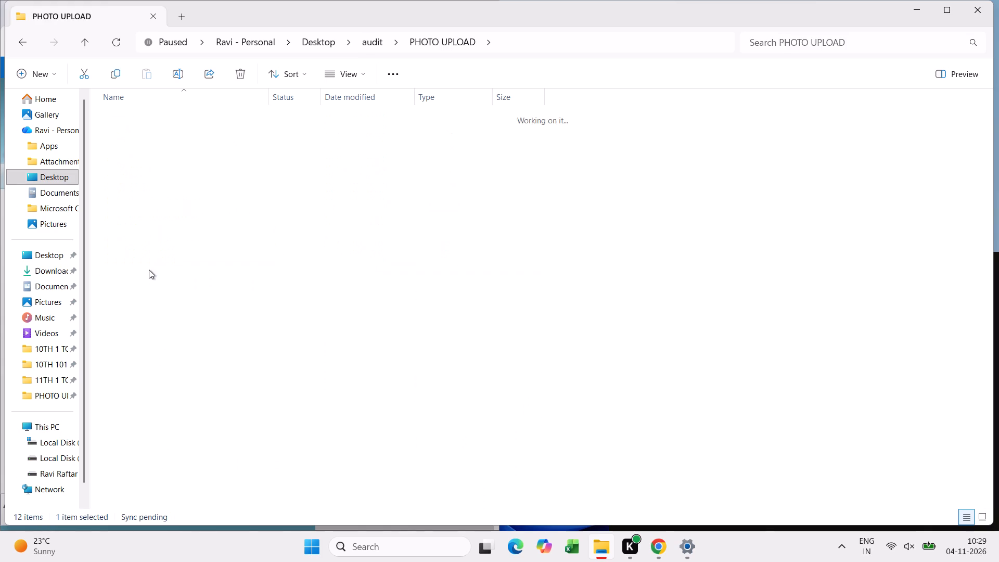
scroll(428, 377, "up", 2)
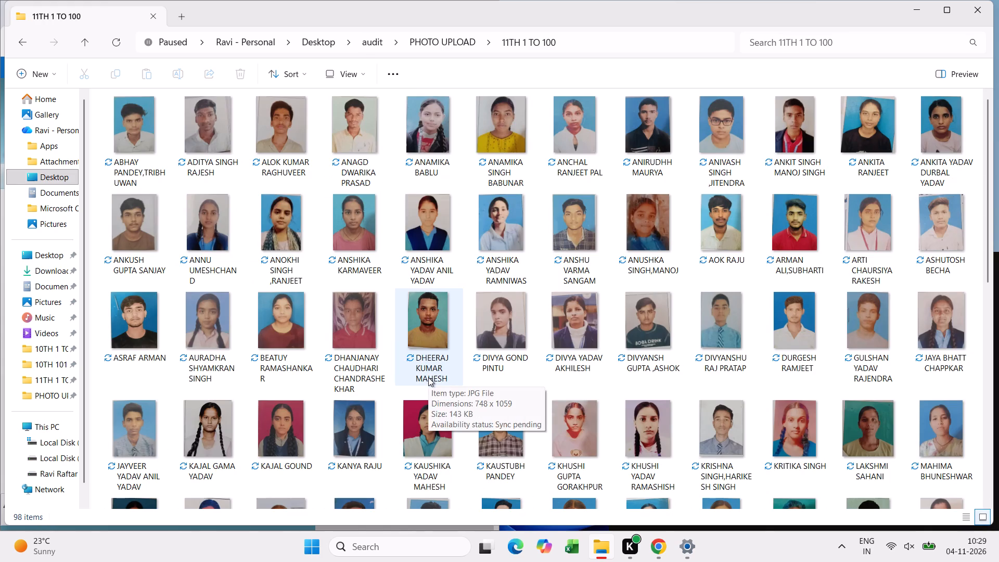
scroll(428, 377, "up", 4)
Snap the photo folder window to the right half of the display, beside the school ERP's Fee page.
key("super+Right")
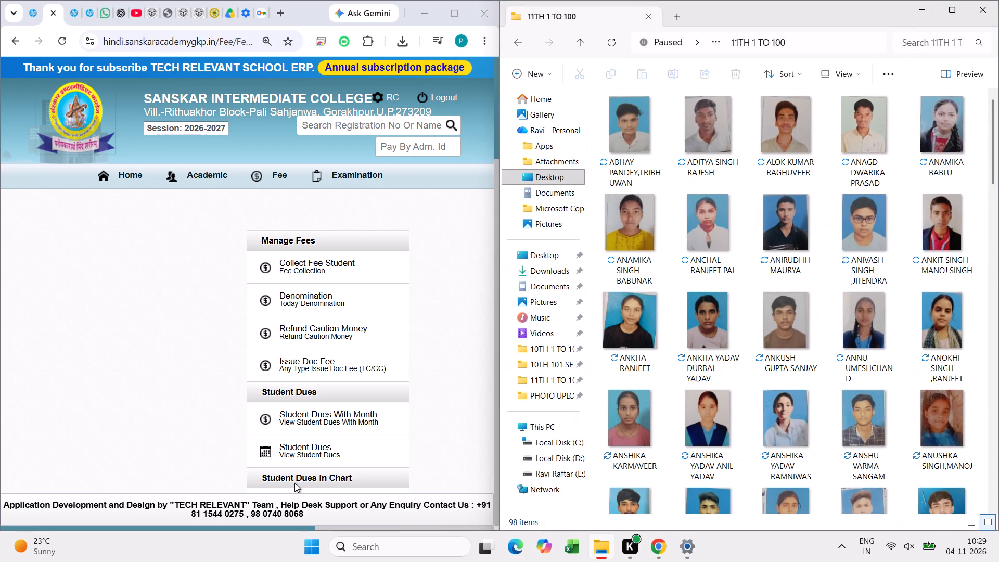
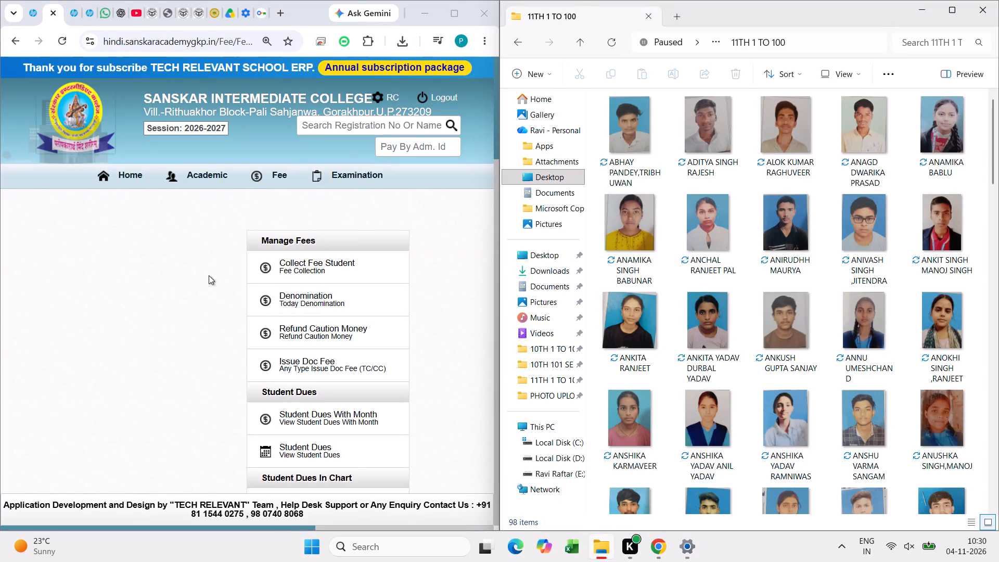
left_click(324, 118)
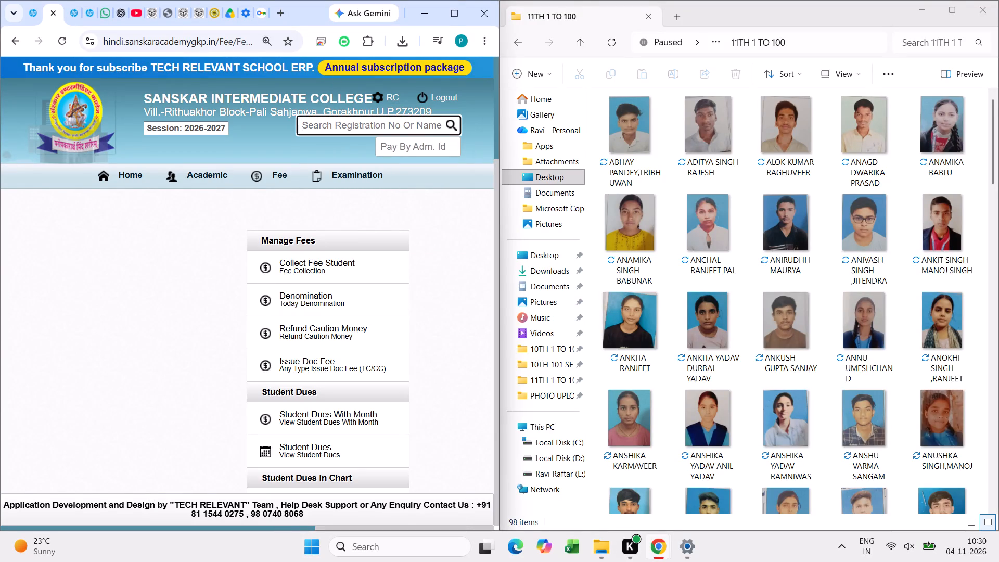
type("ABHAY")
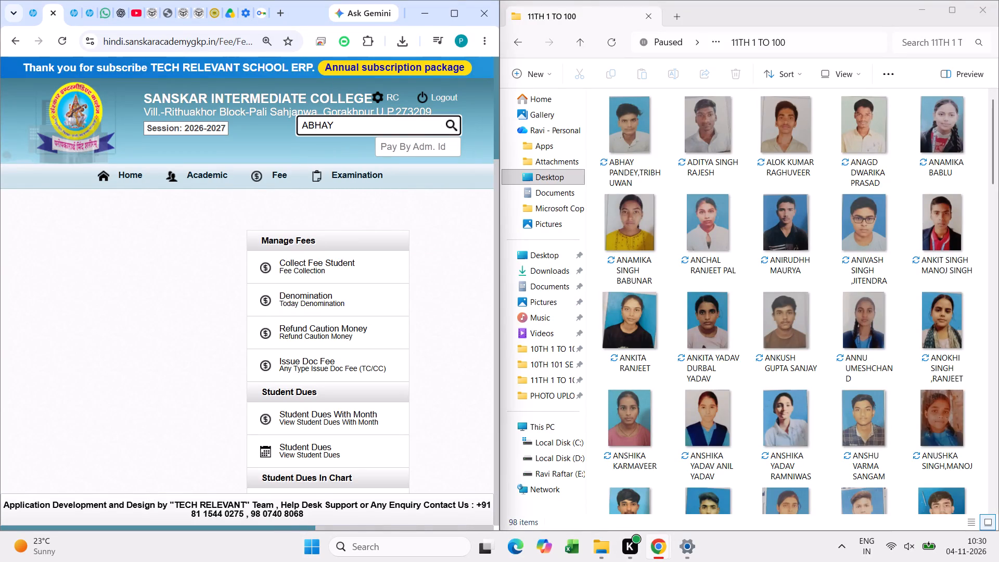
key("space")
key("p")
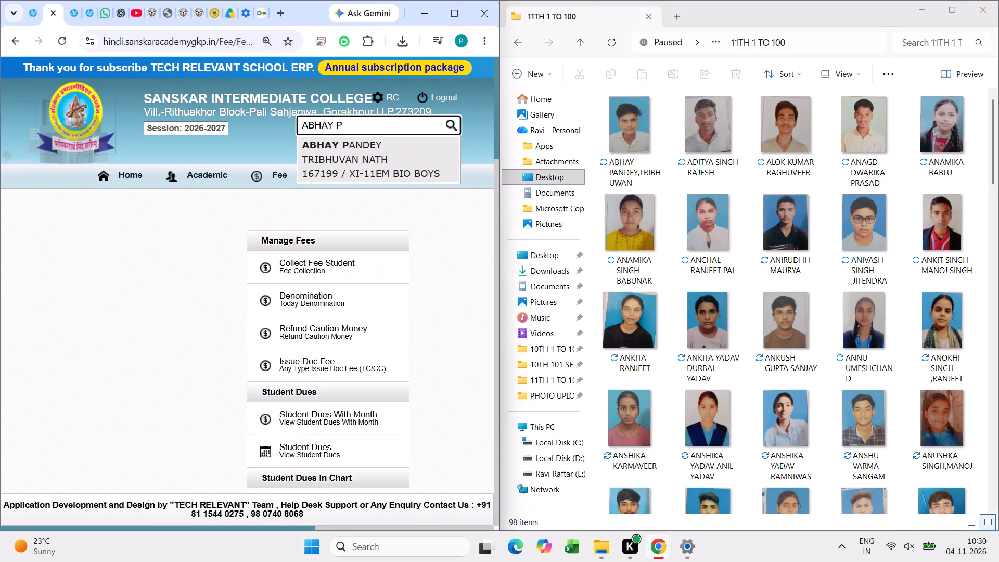
left_click(369, 154)
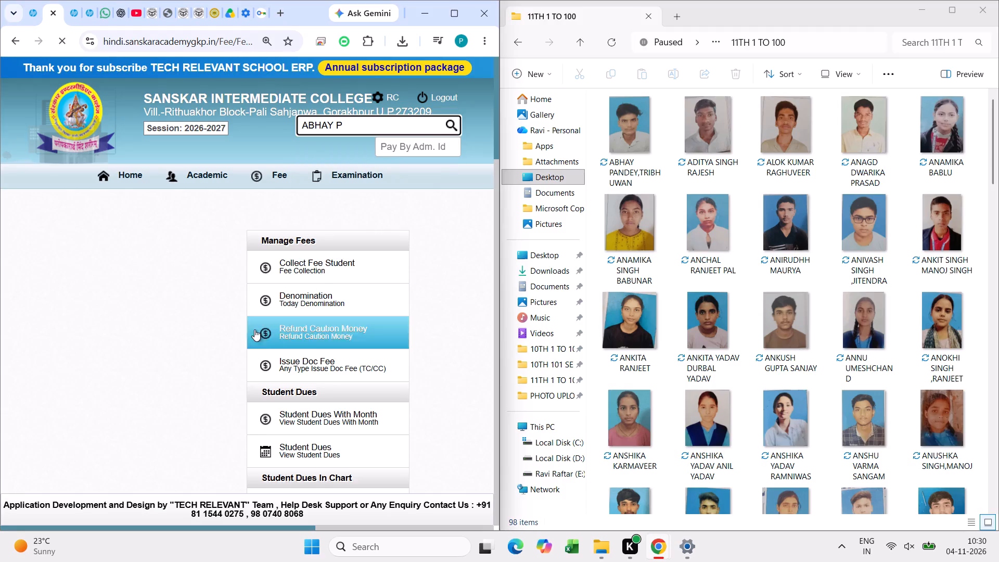
scroll(220, 350, "down", 5)
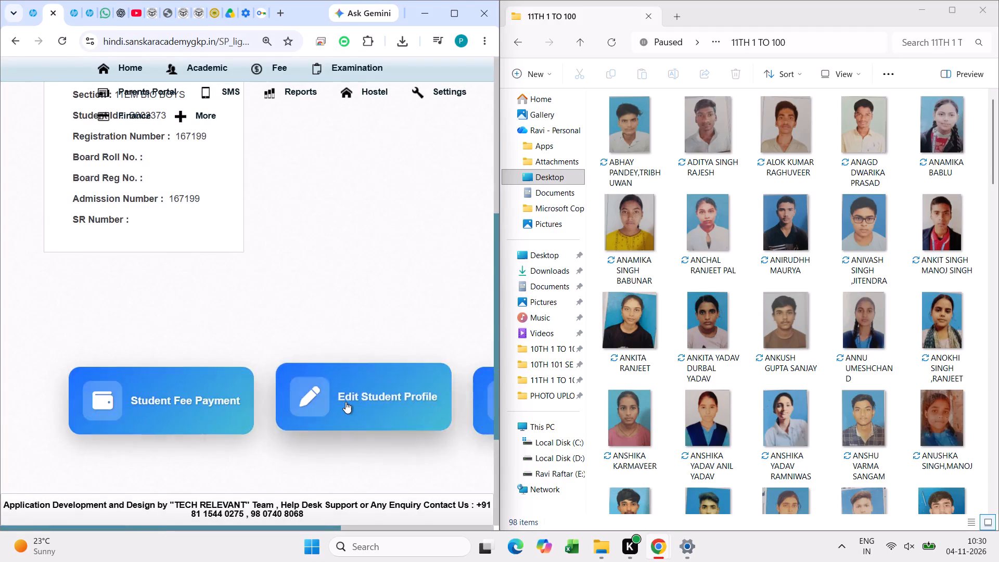
left_click(348, 401)
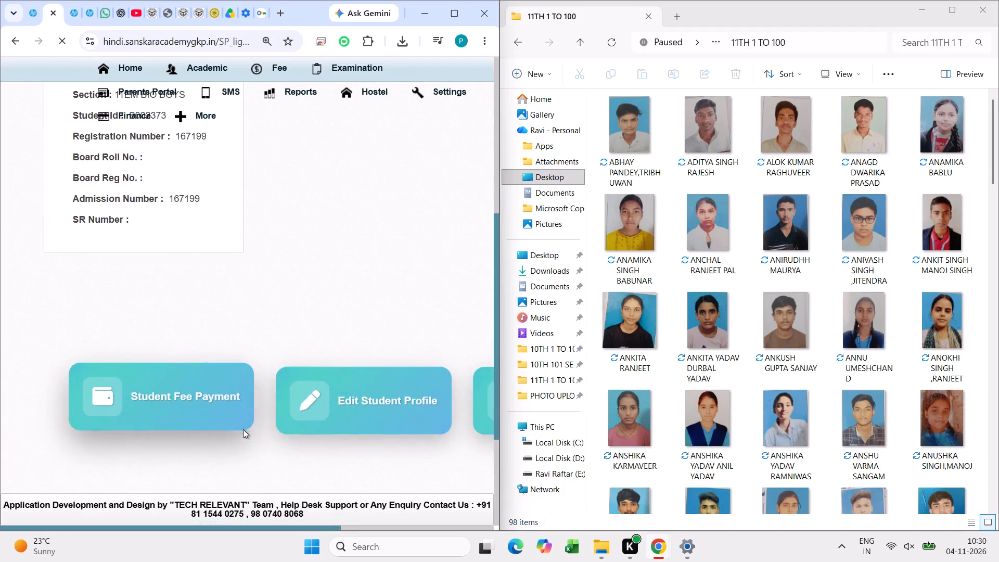
left_click(273, 412)
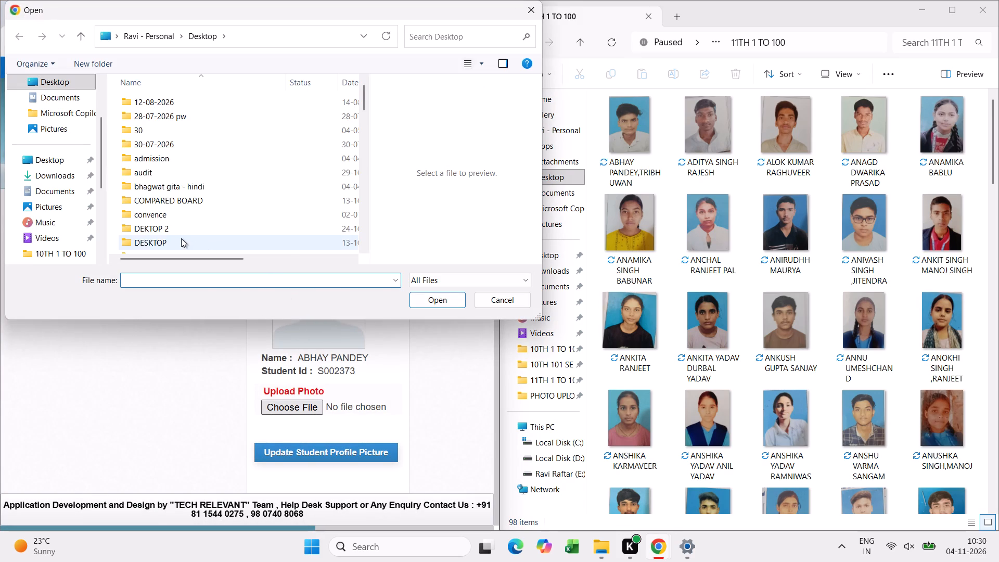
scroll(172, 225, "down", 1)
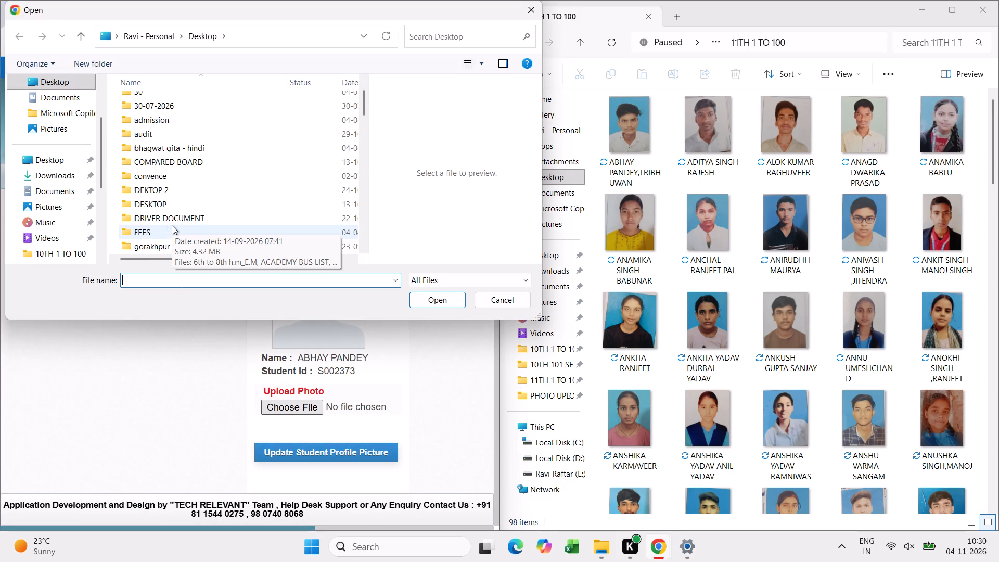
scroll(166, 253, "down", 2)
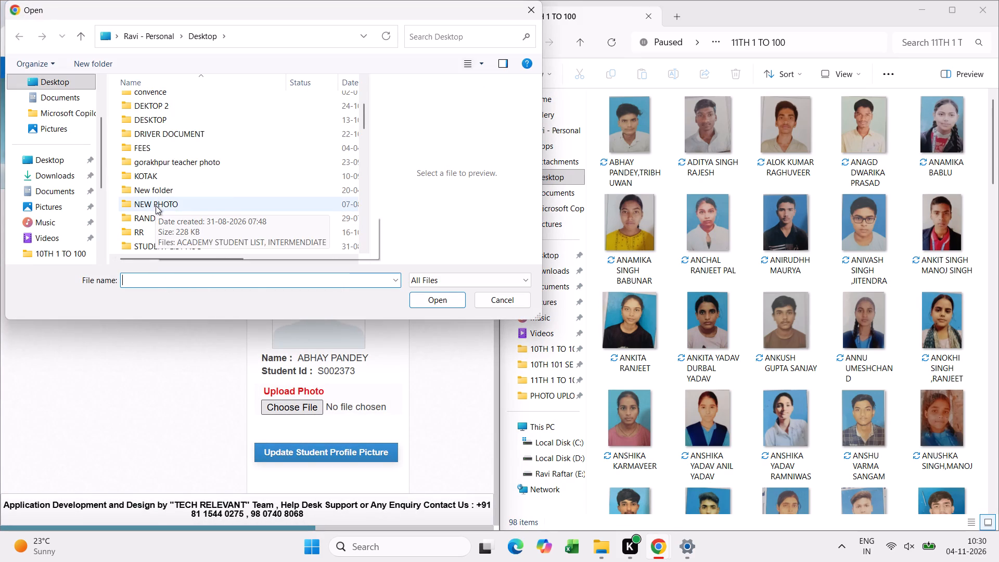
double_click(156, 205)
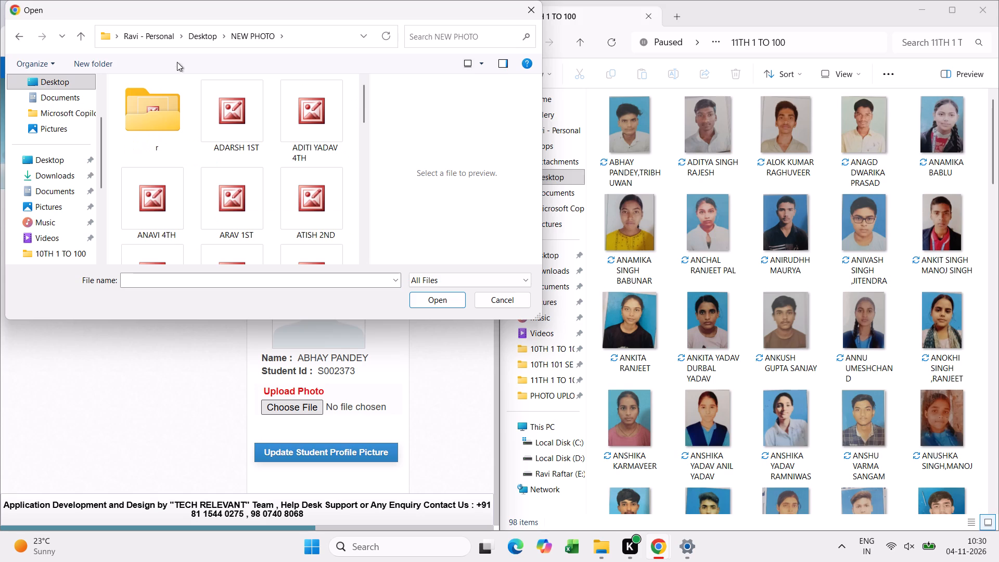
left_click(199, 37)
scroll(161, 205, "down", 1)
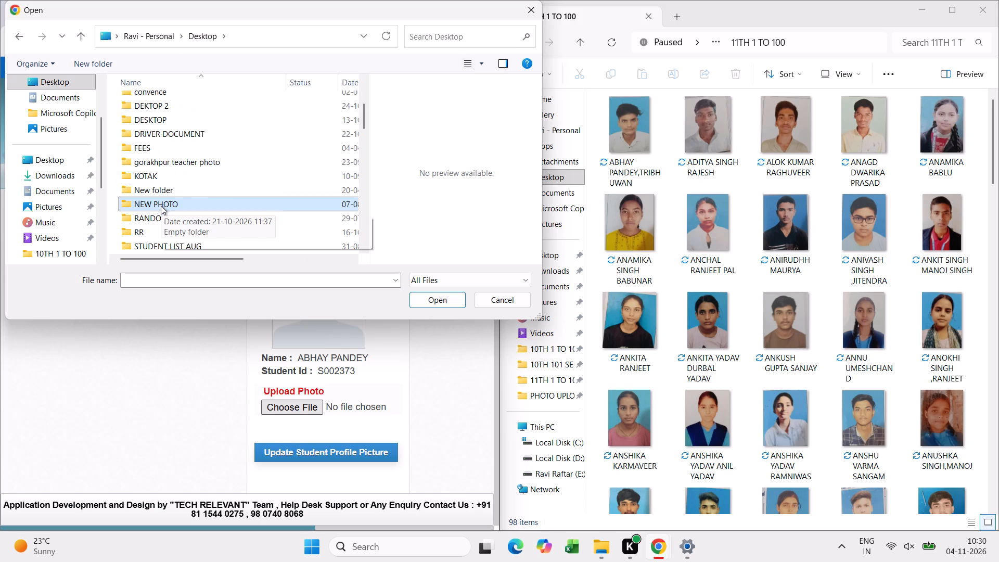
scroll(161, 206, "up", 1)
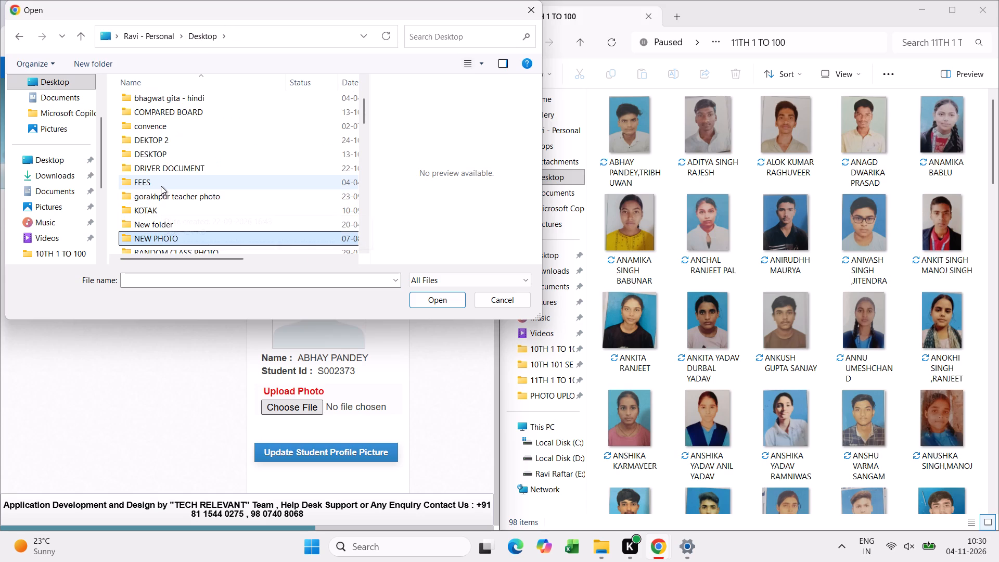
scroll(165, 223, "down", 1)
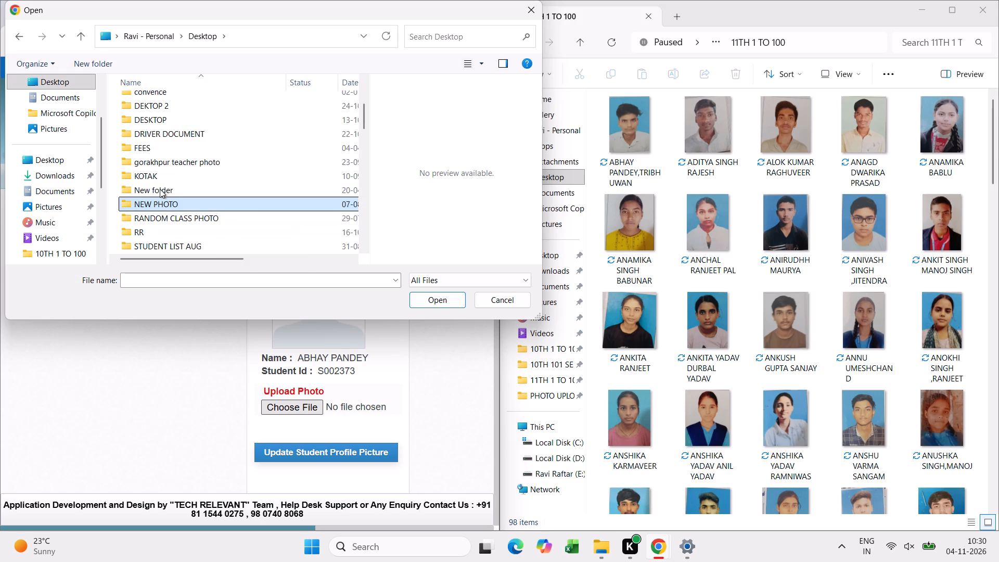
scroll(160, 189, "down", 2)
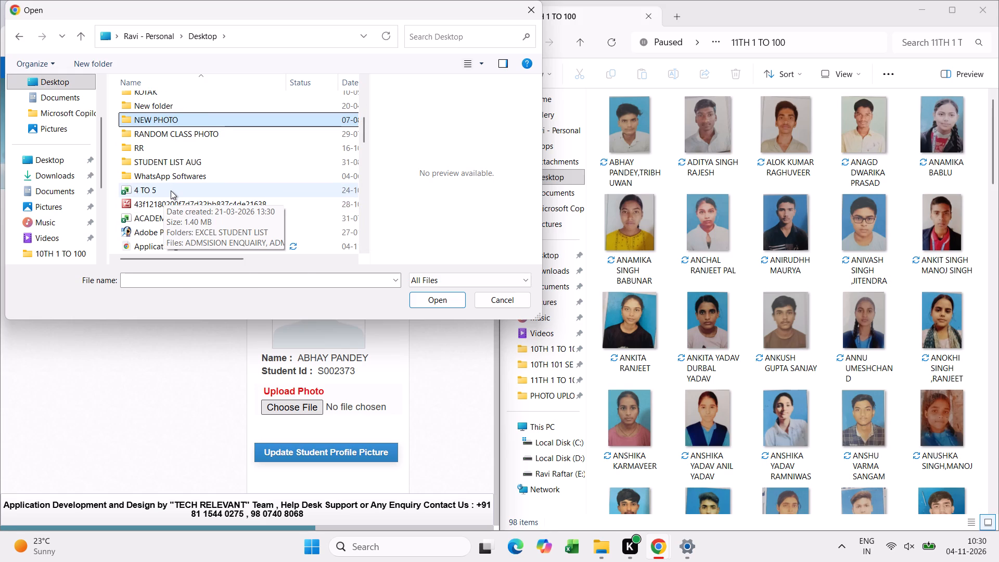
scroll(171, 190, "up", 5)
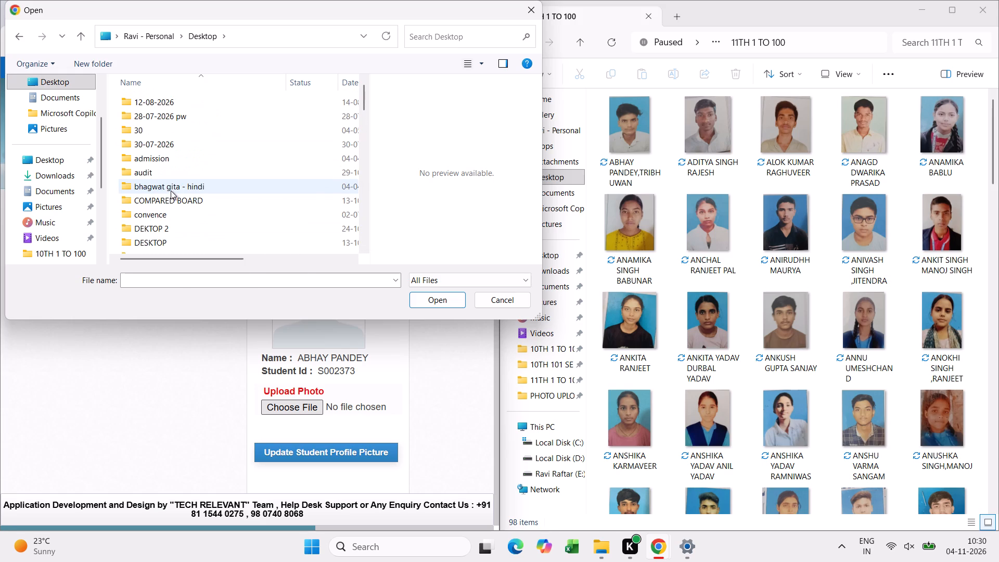
Upload Abhay's photo from Desktop > audit > PHOTO UPLOAD > 11TH 1 TO 100 as the student's profile picture.
double_click(161, 173)
double_click(160, 159)
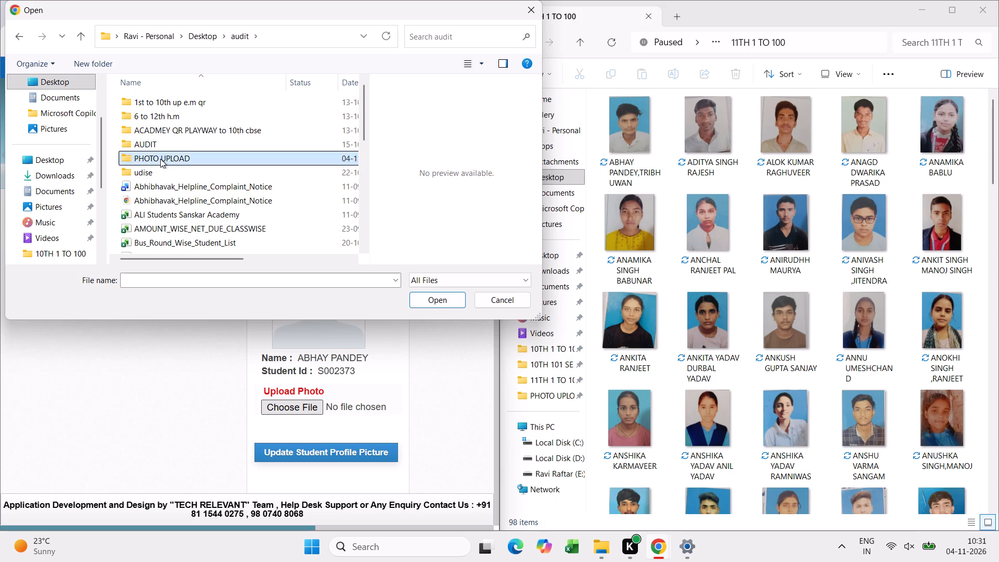
scroll(166, 225, "down", 1)
scroll(166, 225, "up", 1)
scroll(166, 225, "down", 2)
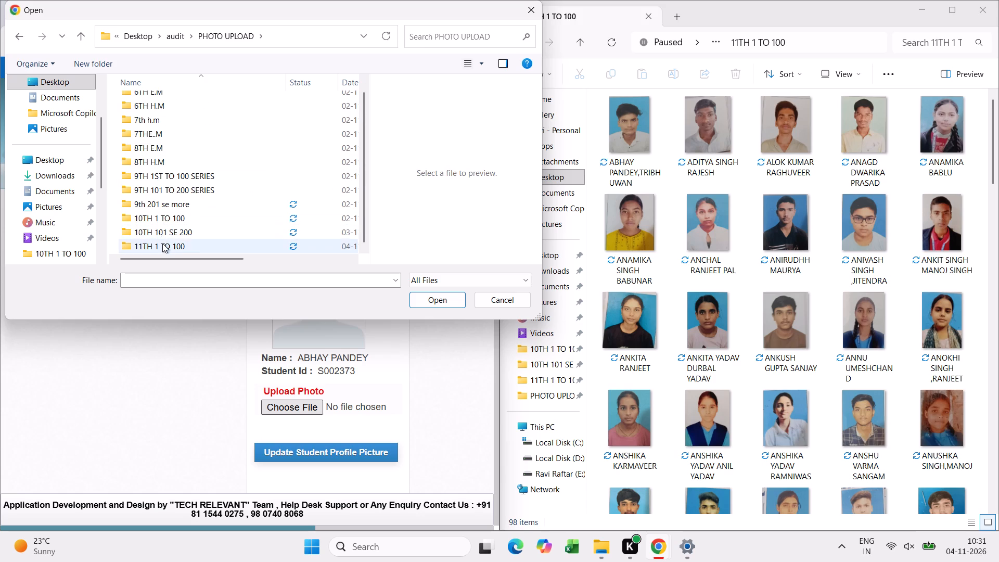
double_click(162, 244)
double_click(151, 97)
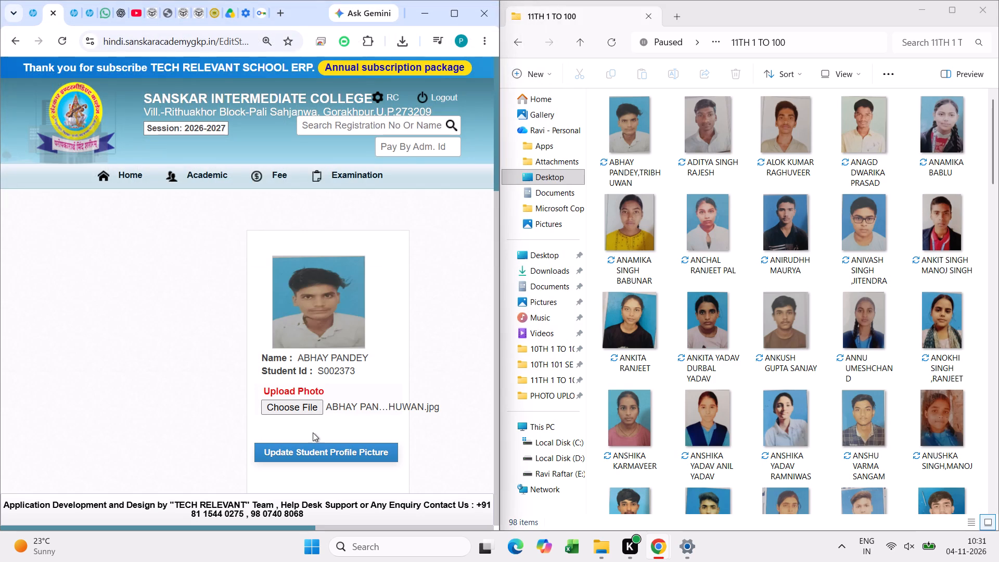
left_click(314, 446)
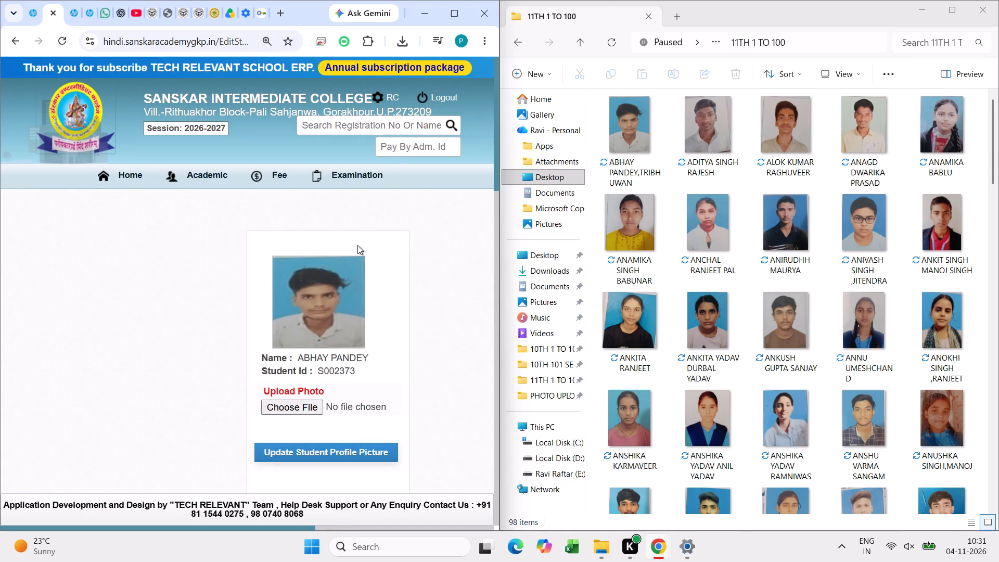
left_click(310, 127)
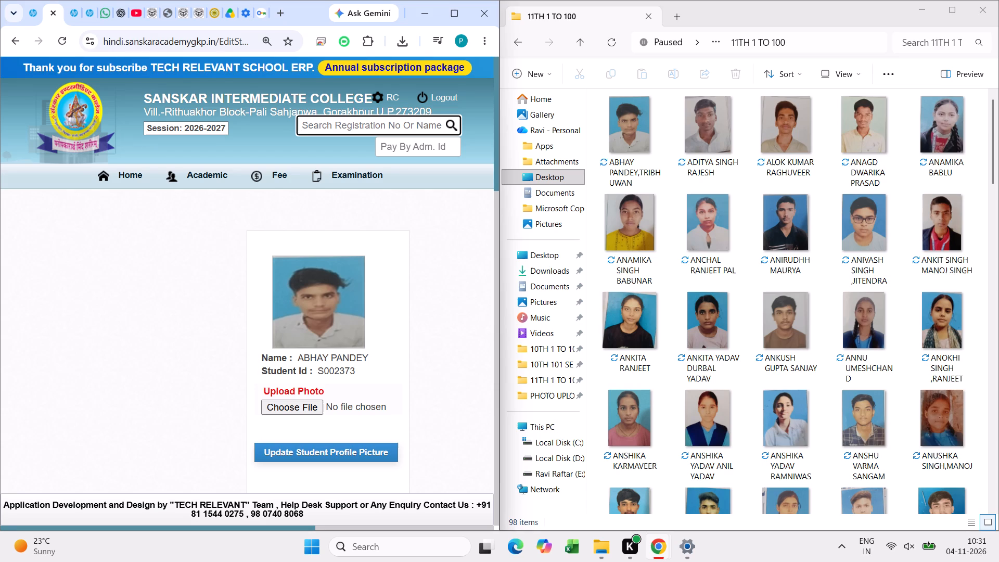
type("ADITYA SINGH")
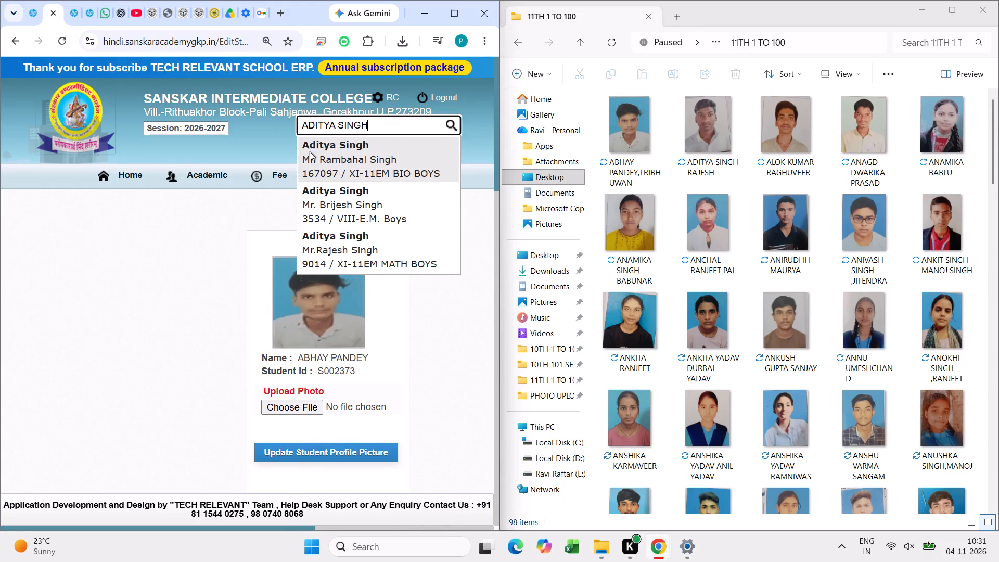
left_click(389, 241)
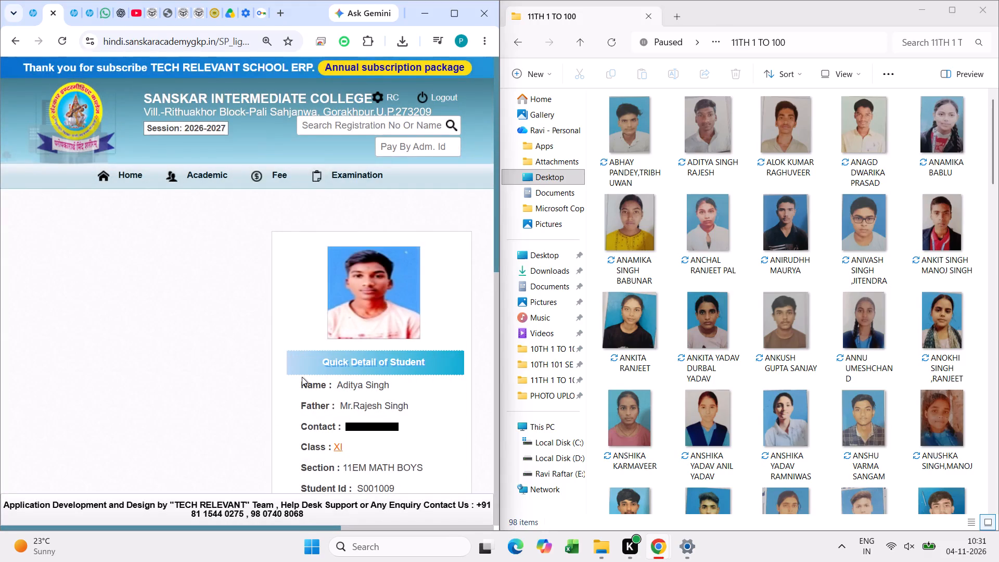
scroll(303, 377, "down", 1)
scroll(308, 380, "up", 1)
scroll(308, 382, "down", 8)
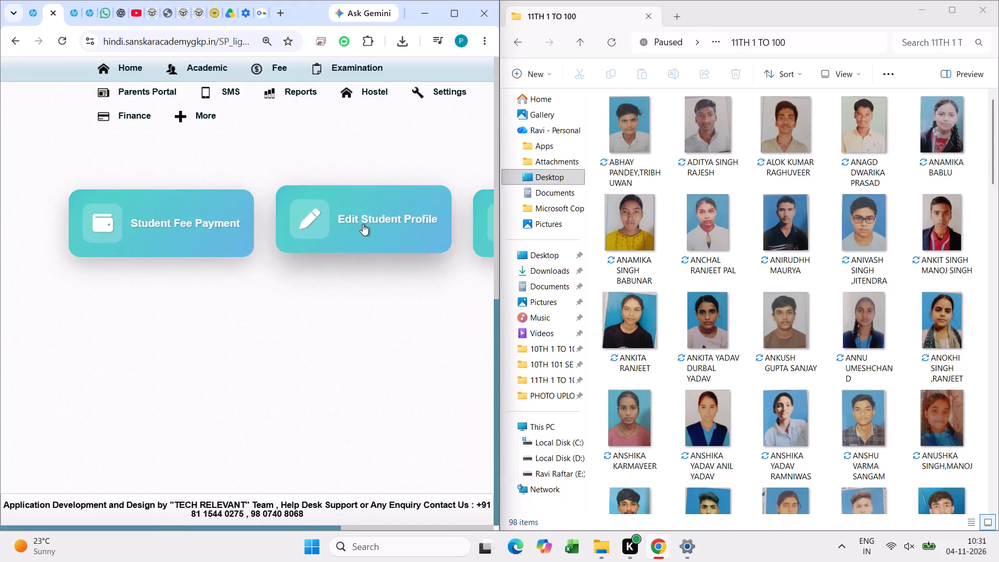
left_click(363, 224)
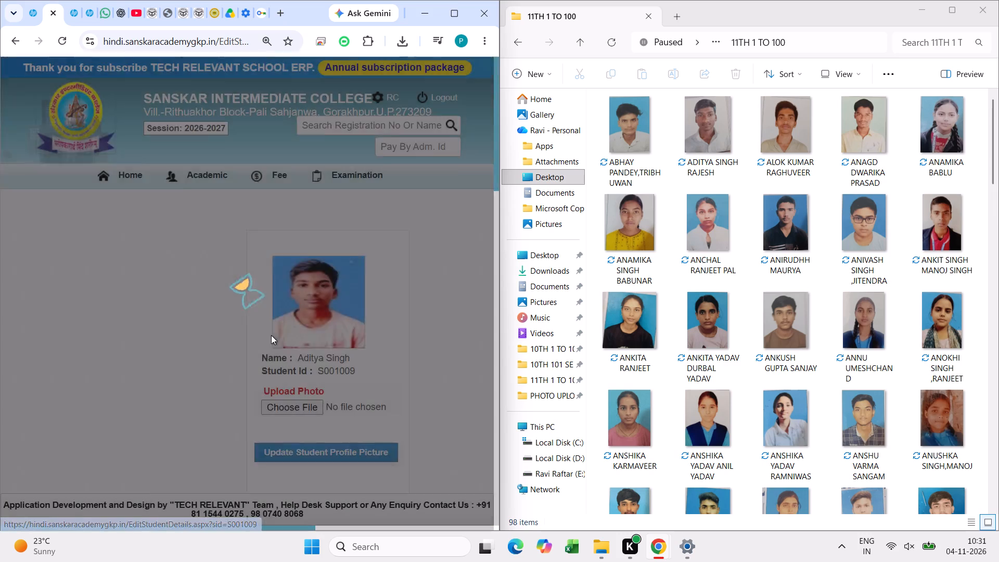
Remove the existing profile picture from Aditya's student record.
scroll(245, 373, "down", 3)
left_click(114, 261)
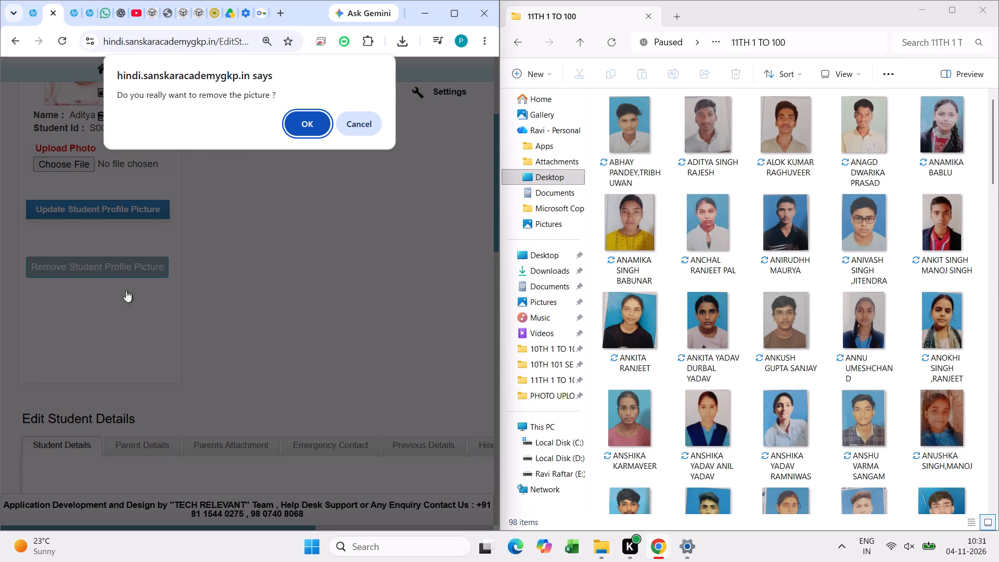
left_click(314, 121)
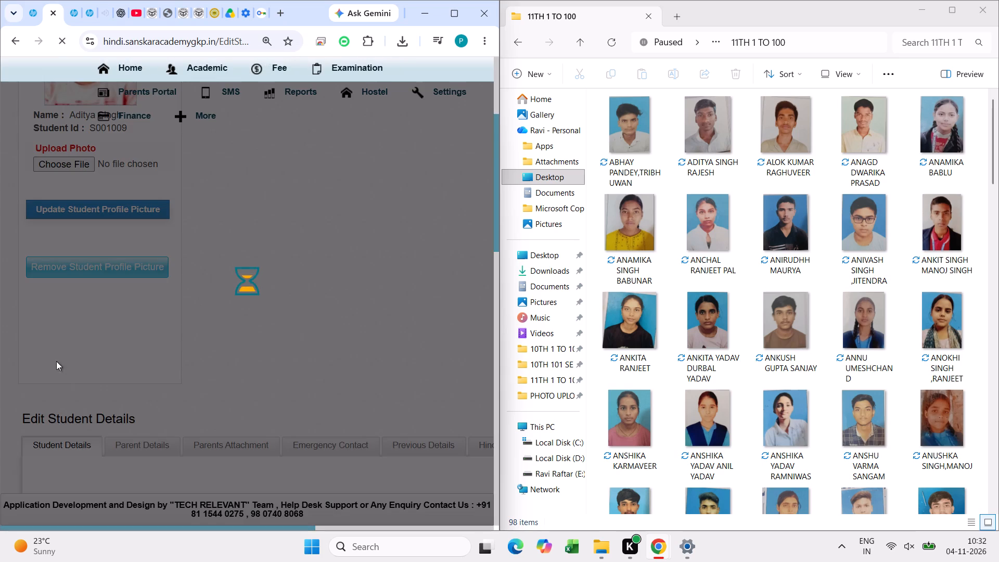
scroll(295, 413, "down", 1)
left_click(285, 337)
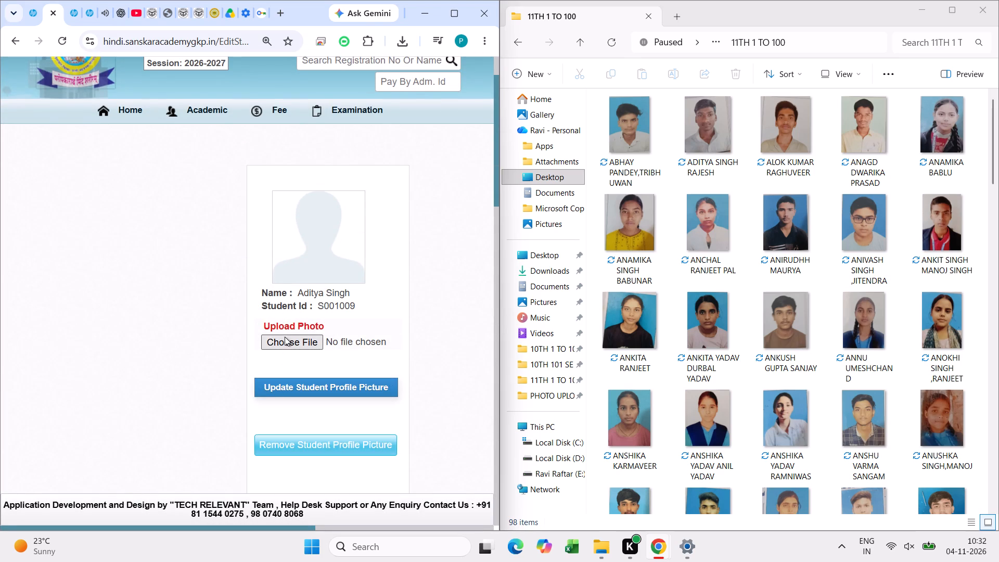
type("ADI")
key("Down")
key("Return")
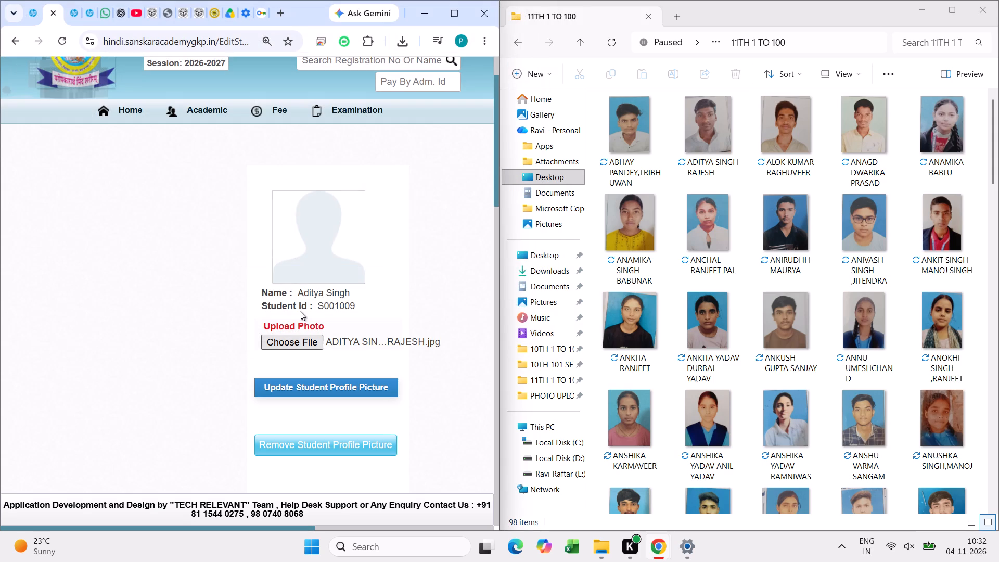
left_click(345, 379)
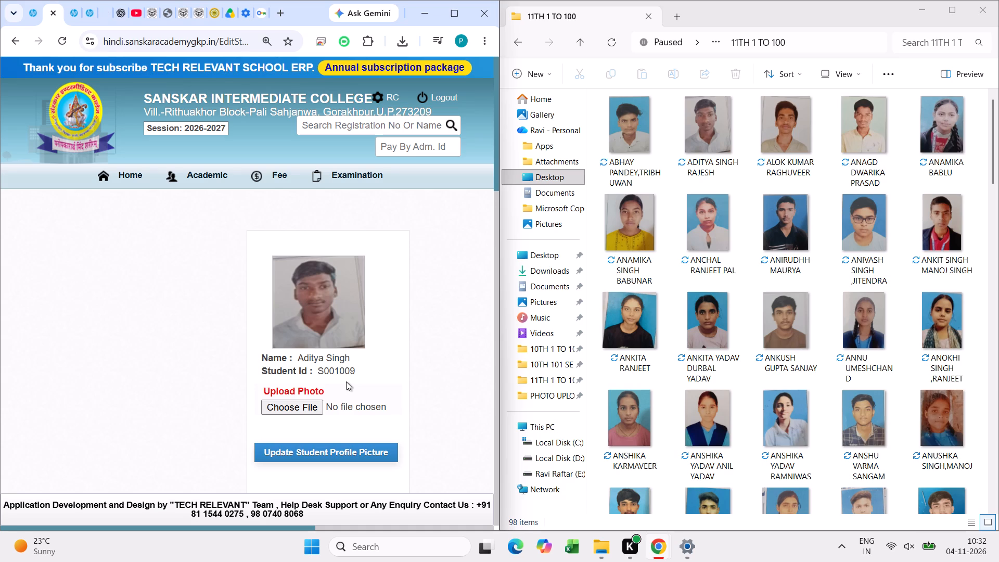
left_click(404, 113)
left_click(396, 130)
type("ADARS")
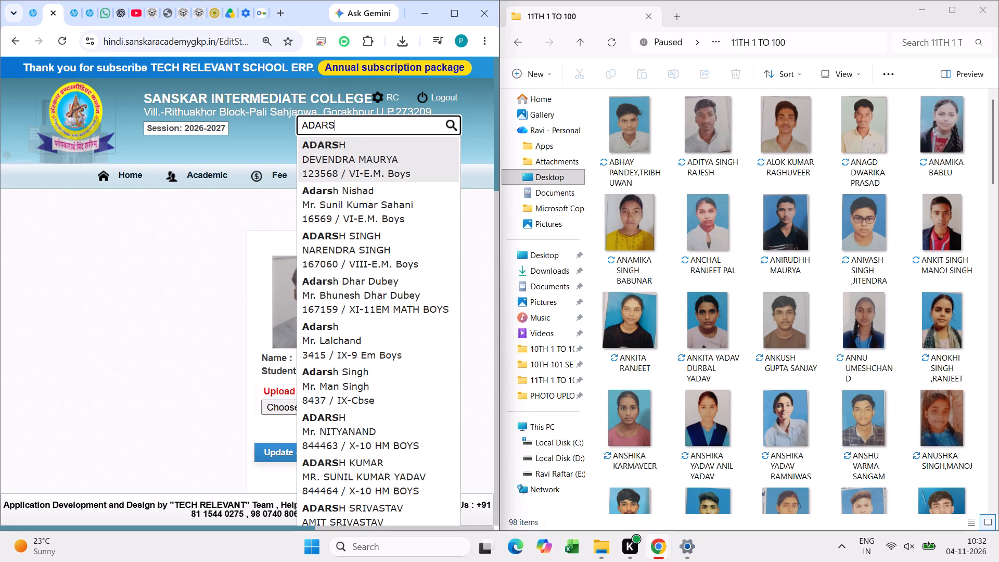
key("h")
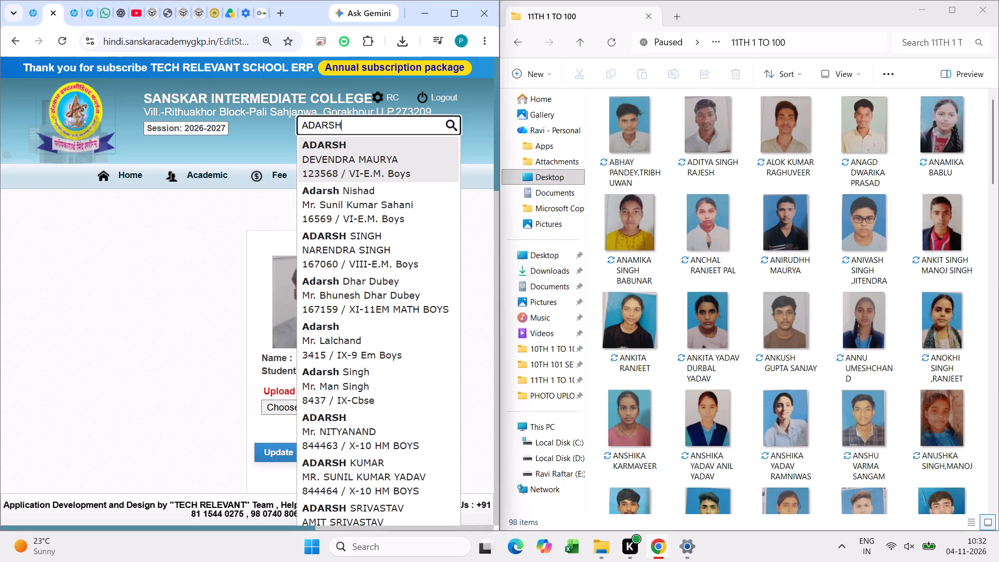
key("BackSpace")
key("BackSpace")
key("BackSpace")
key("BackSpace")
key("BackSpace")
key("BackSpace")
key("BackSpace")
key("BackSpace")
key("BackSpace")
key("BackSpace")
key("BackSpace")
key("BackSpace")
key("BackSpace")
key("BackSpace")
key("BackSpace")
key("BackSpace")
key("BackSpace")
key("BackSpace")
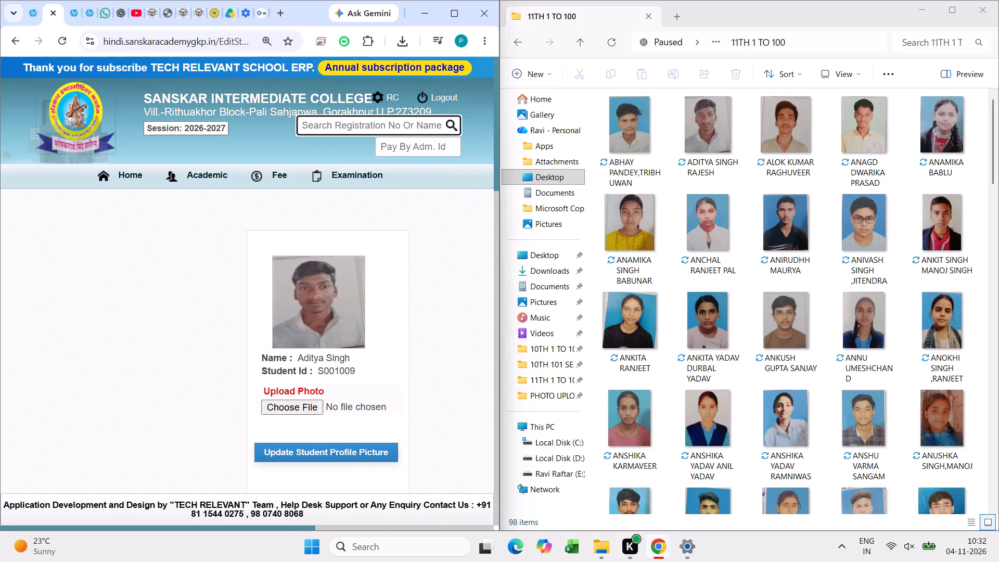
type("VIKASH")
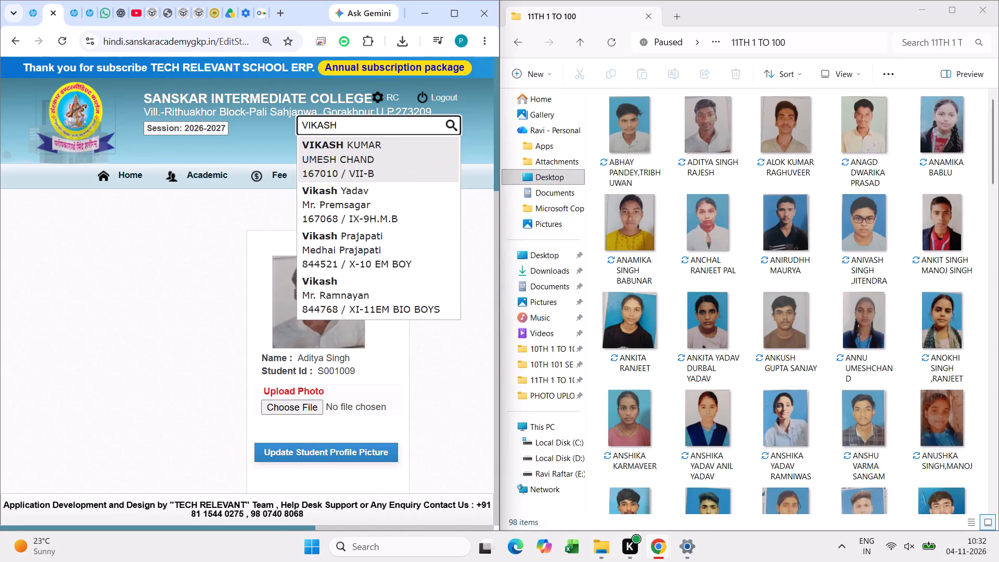
left_click(413, 173)
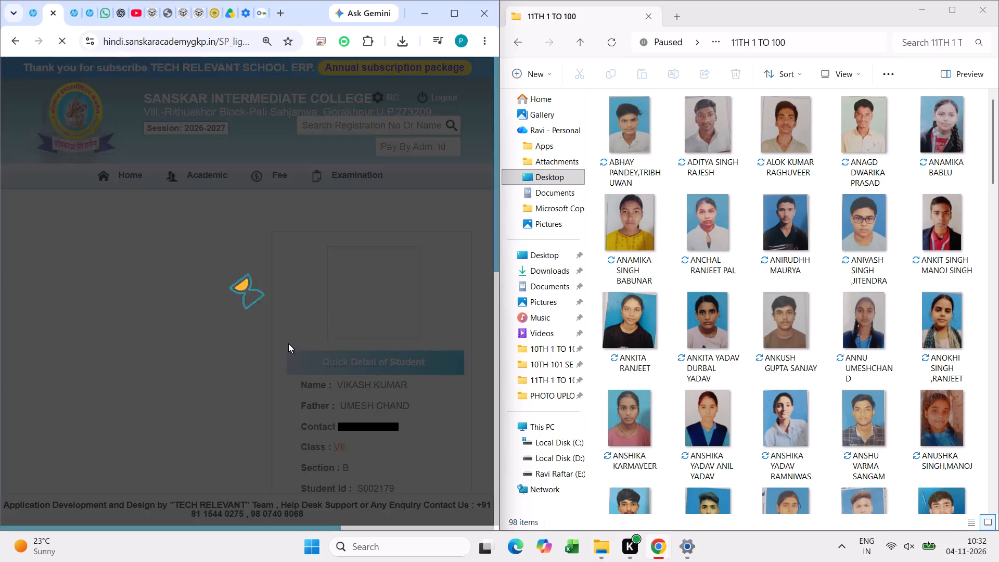
scroll(338, 403, "down", 2)
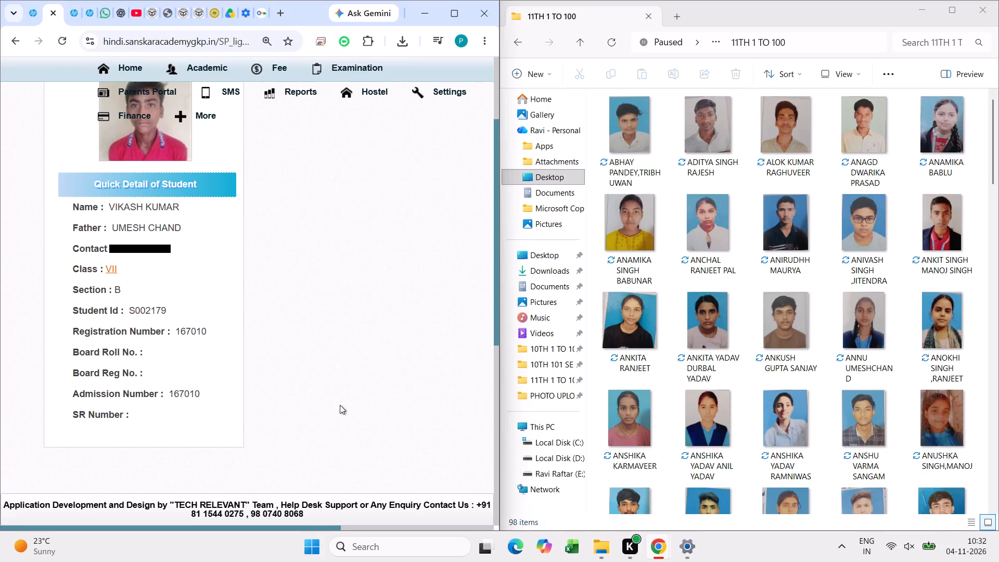
scroll(239, 365, "up", 3)
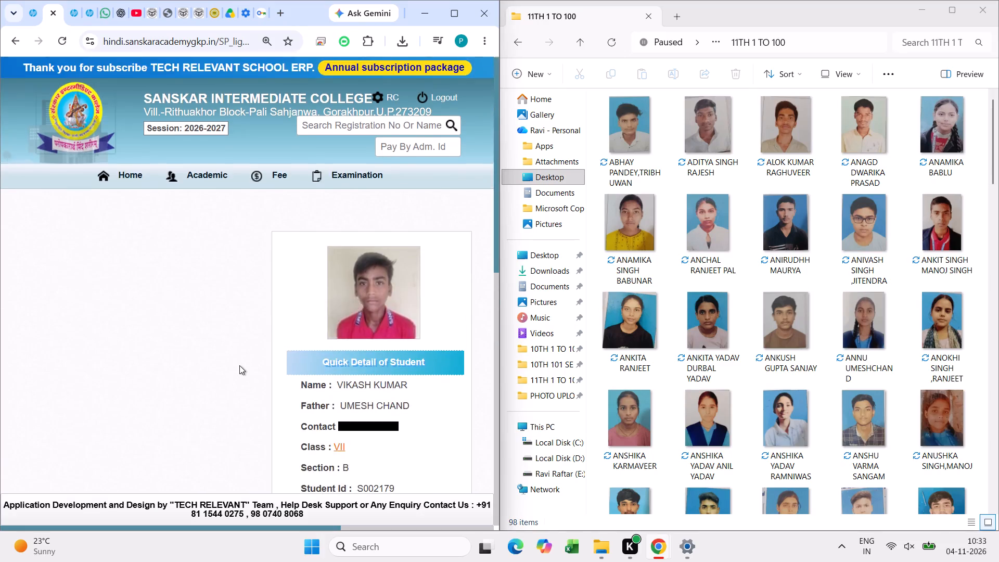
scroll(239, 365, "down", 2)
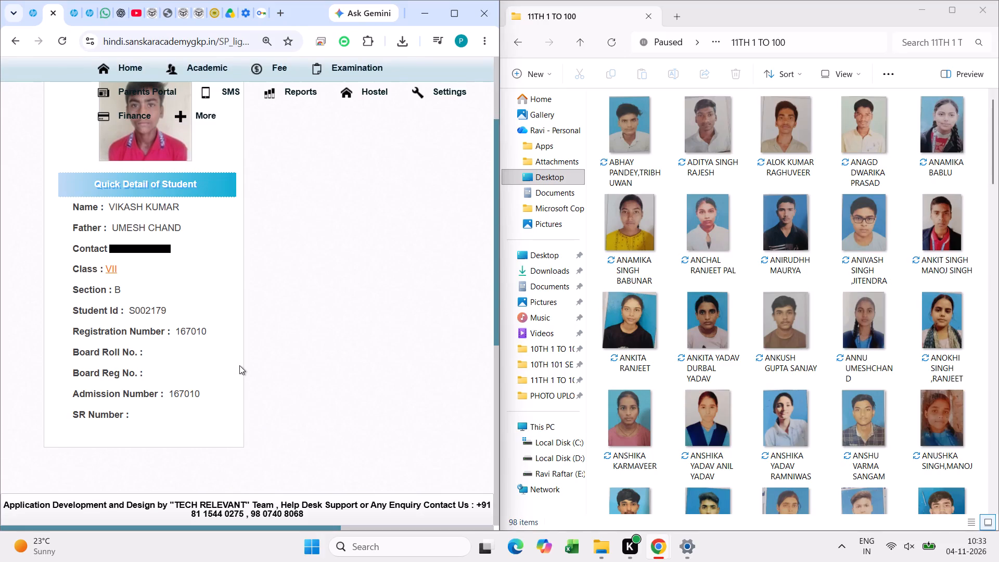
scroll(239, 365, "up", 1)
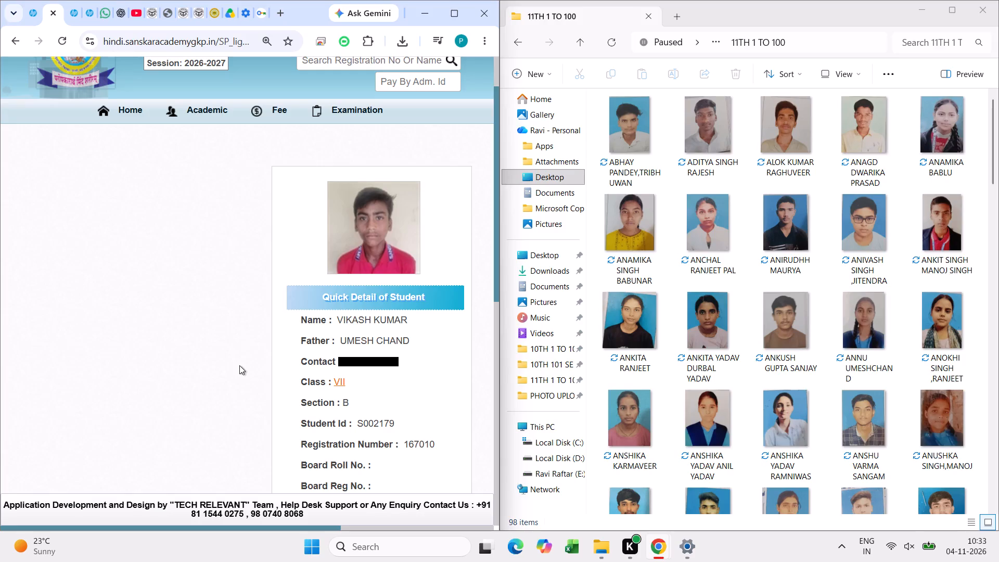
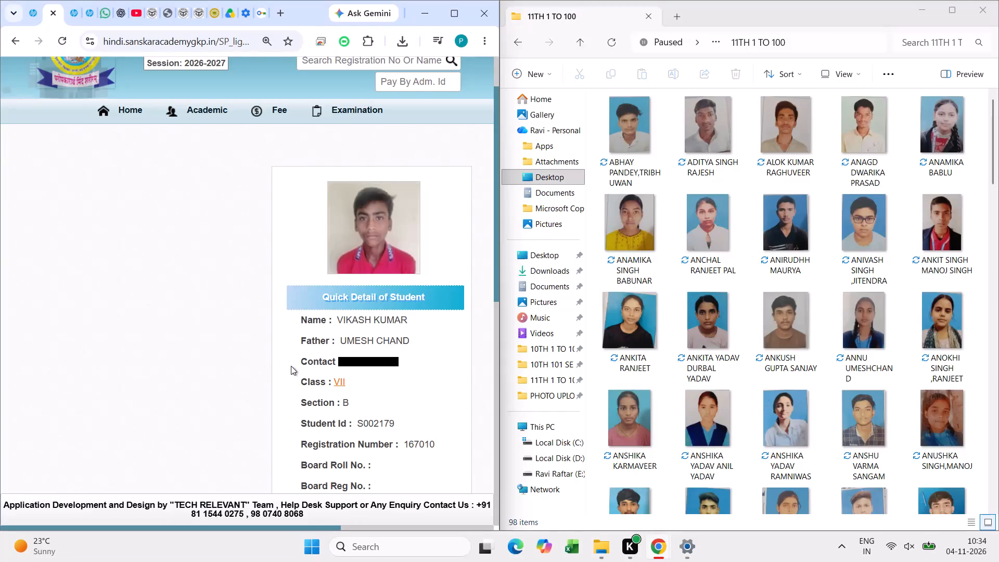
scroll(314, 151, "up", 2)
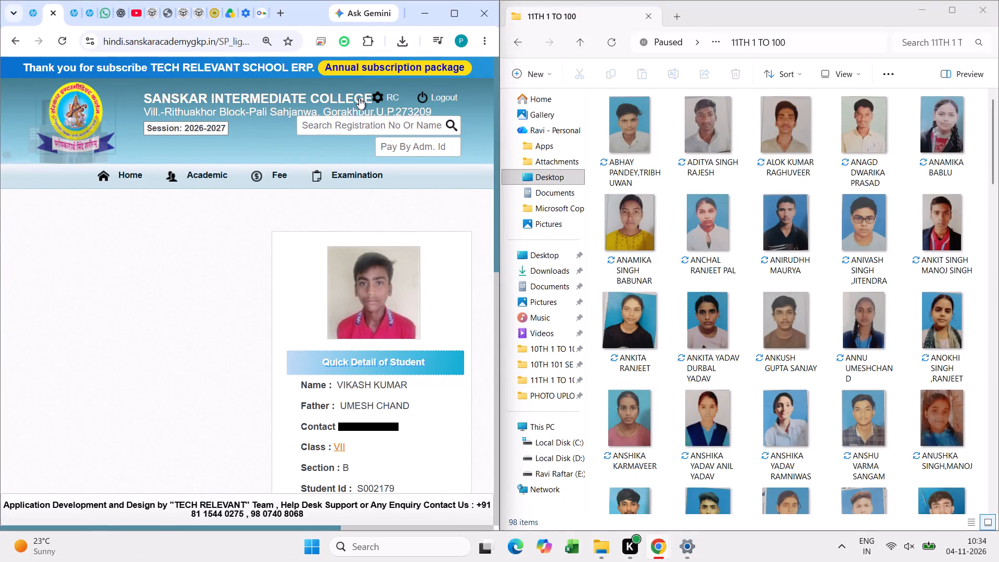
left_click(350, 128)
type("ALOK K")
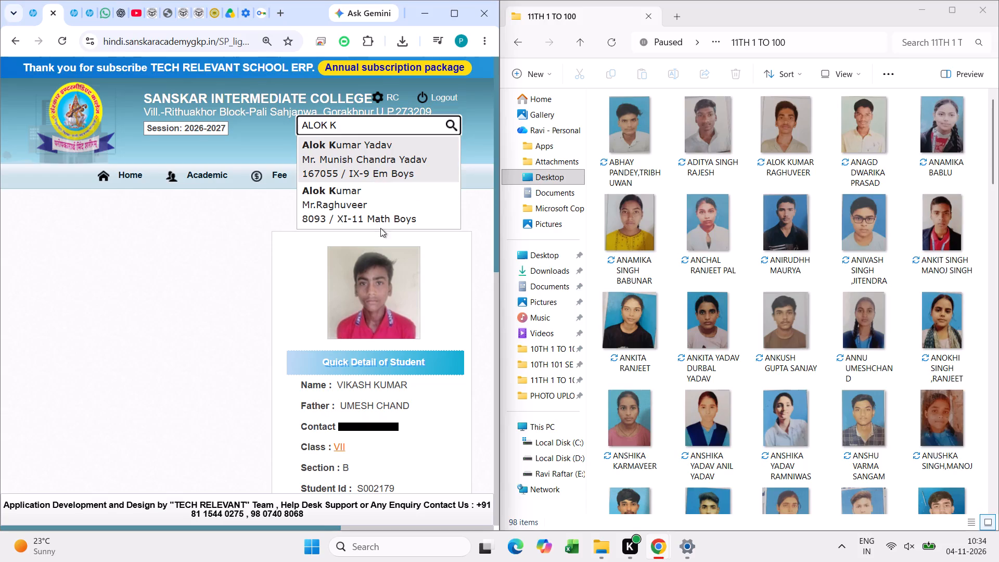
scroll(390, 301, "down", 6)
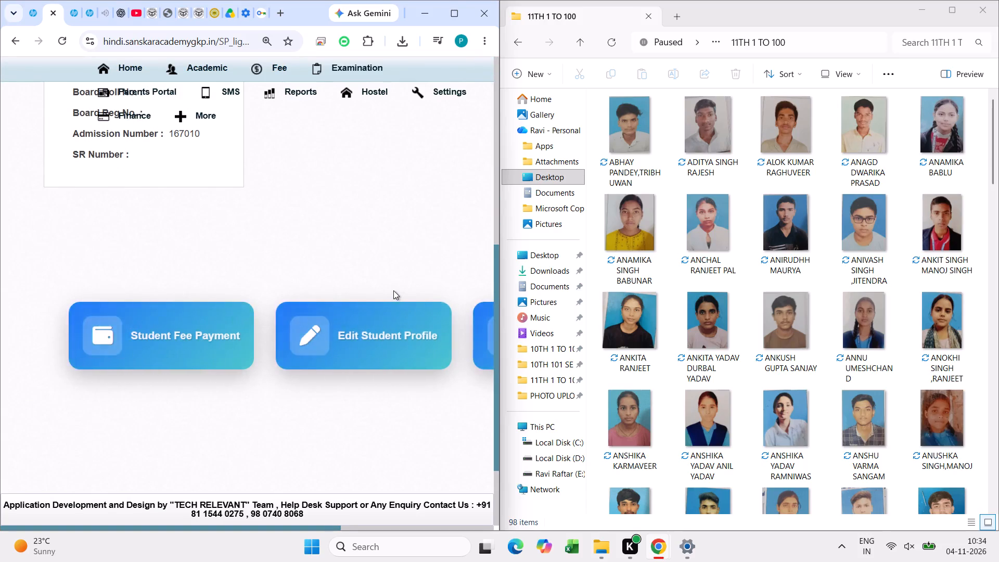
scroll(393, 290, "up", 3)
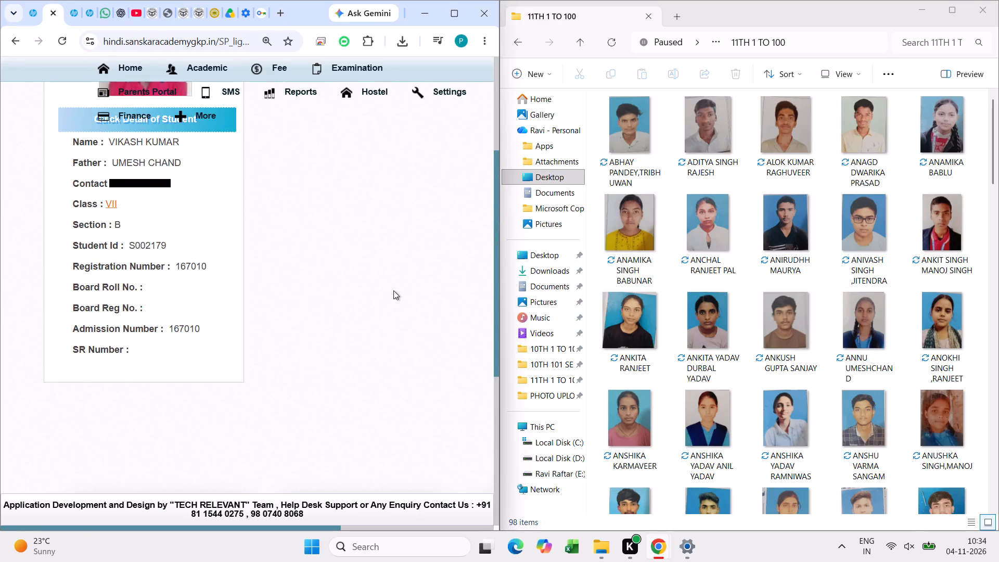
scroll(393, 290, "up", 4)
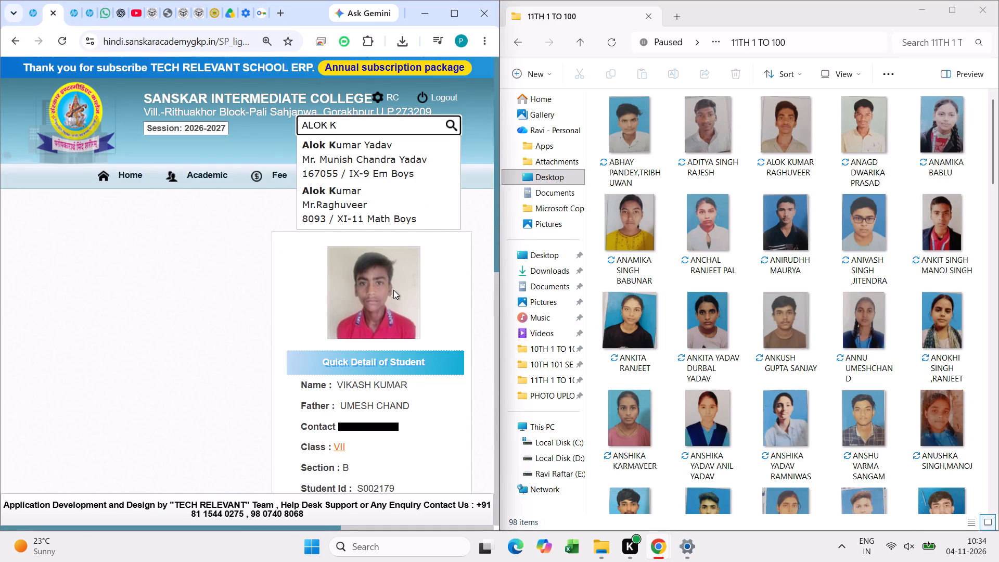
scroll(393, 290, "down", 7)
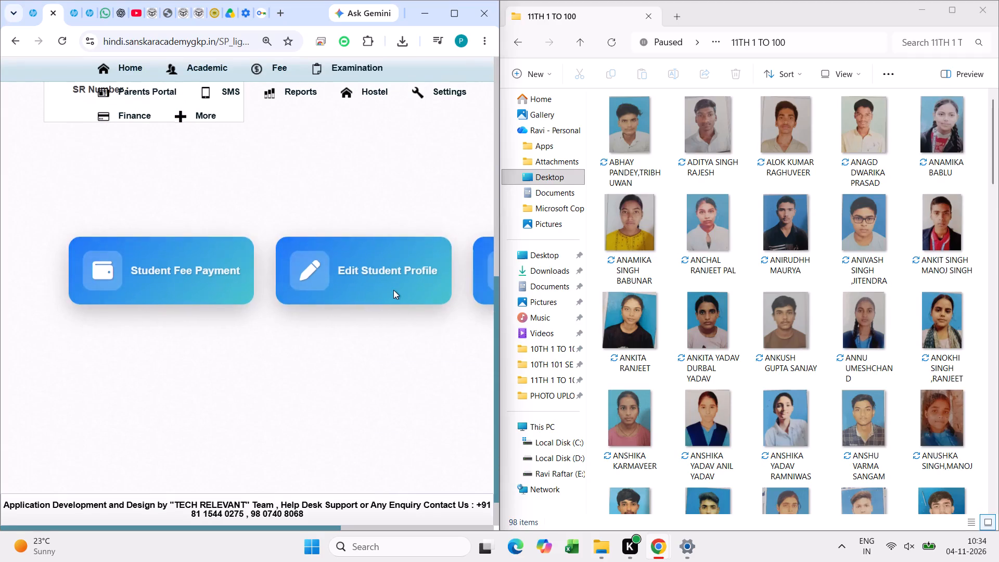
scroll(393, 290, "up", 8)
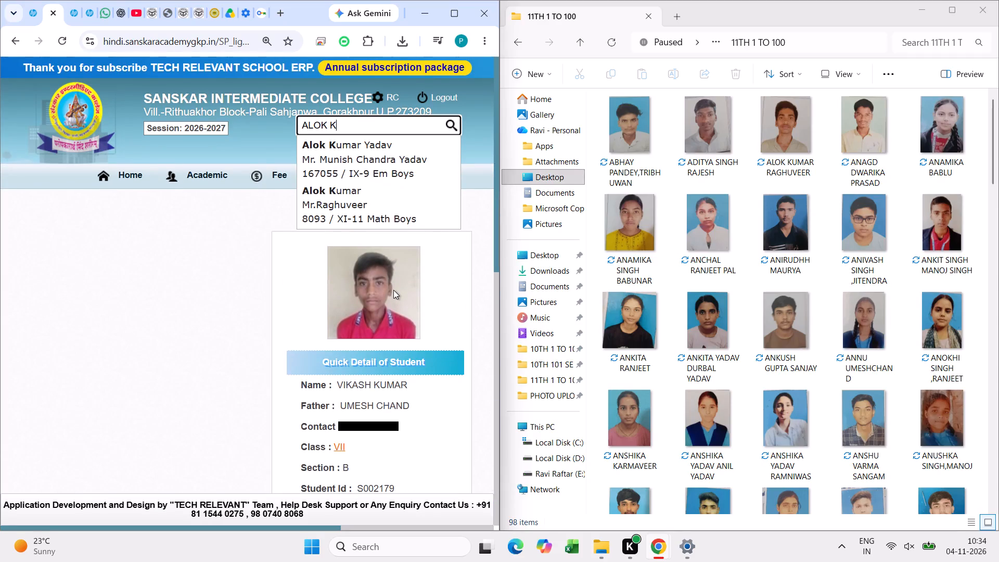
left_click(343, 199)
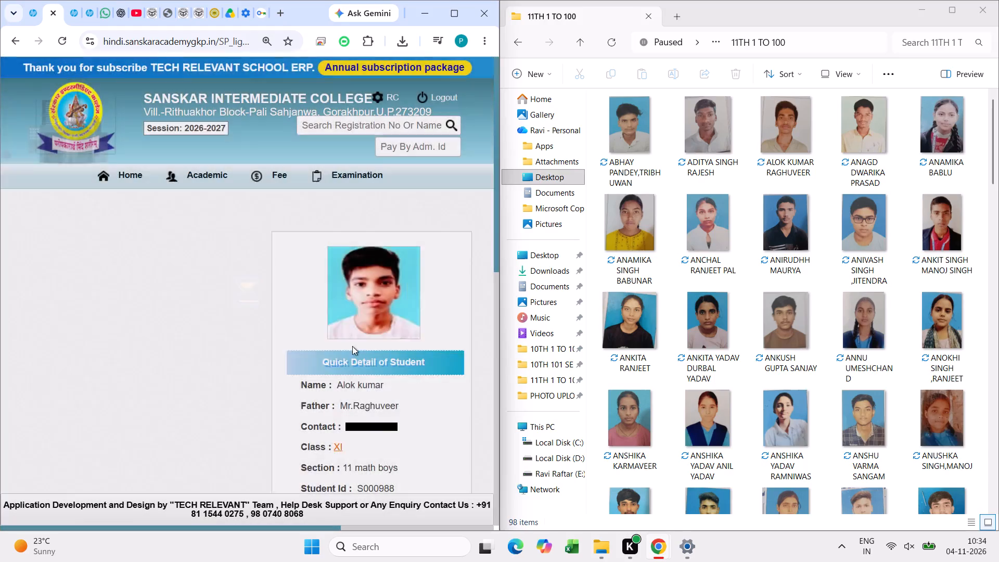
scroll(351, 407, "down", 6)
left_click(375, 329)
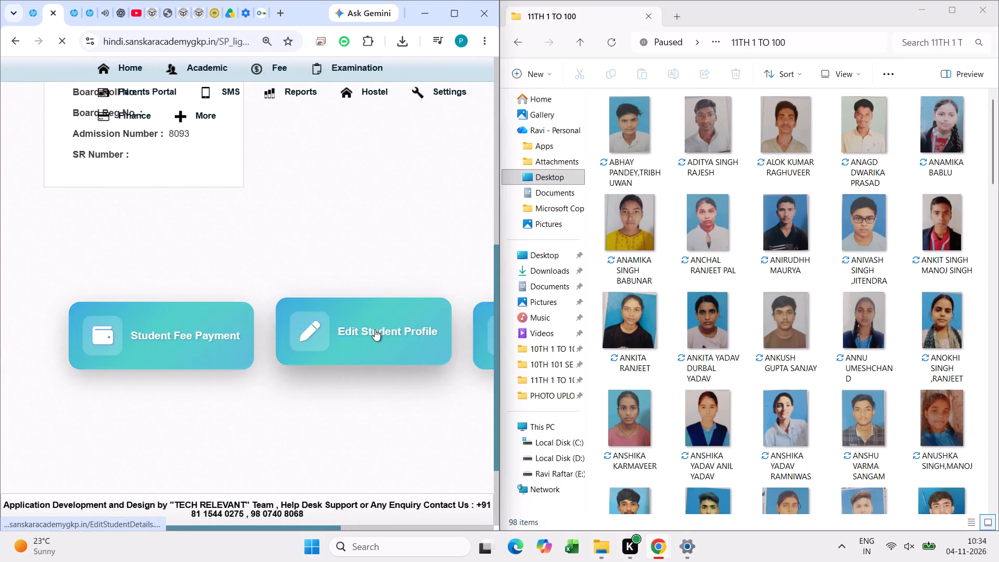
Remove the existing profile picture from Alok's student record.
scroll(363, 393, "down", 1)
scroll(356, 411, "up", 1)
scroll(355, 414, "down", 1)
scroll(354, 415, "up", 1)
scroll(348, 414, "down", 2)
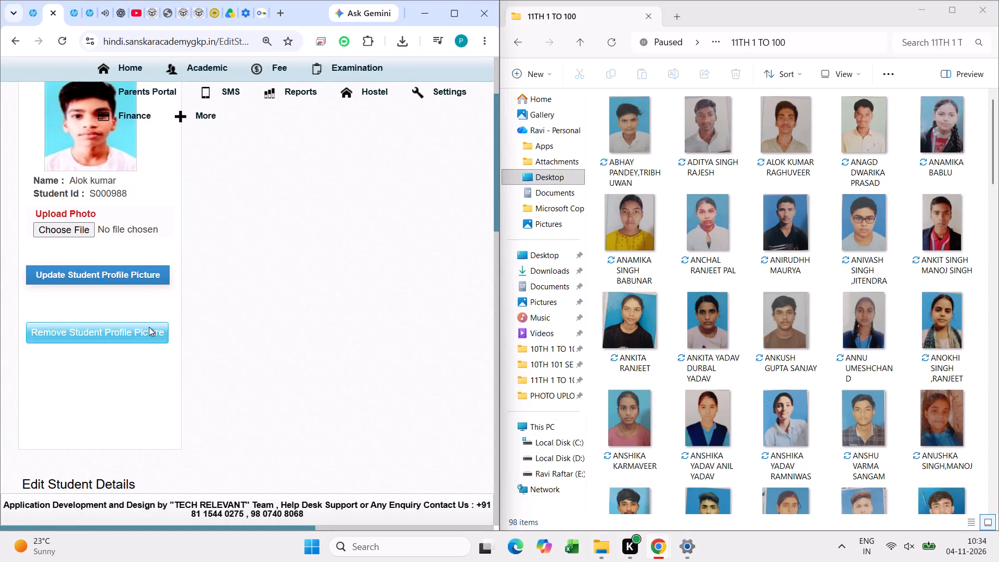
left_click(73, 328)
left_click(308, 126)
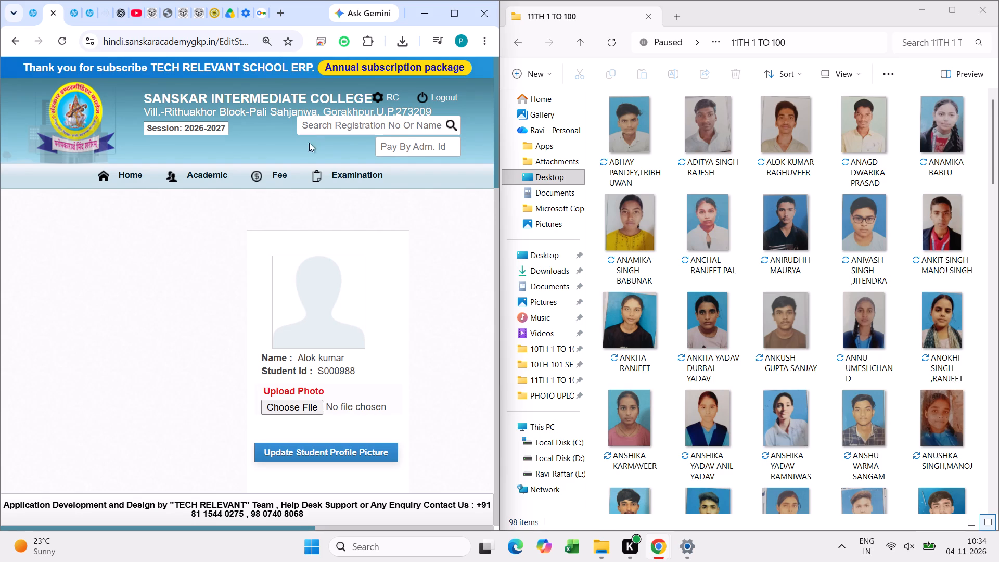
scroll(392, 478, "down", 4)
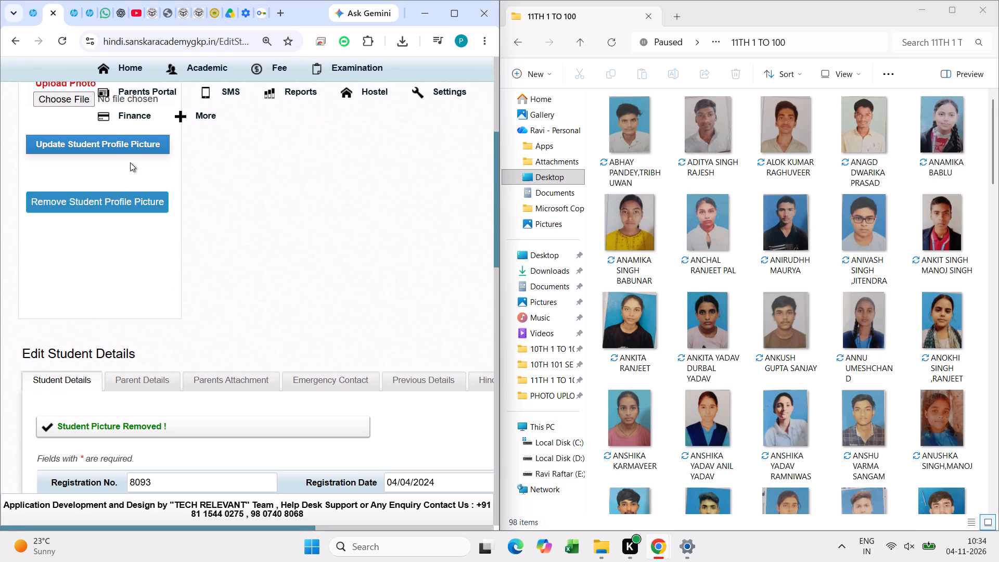
scroll(102, 165, "up", 2)
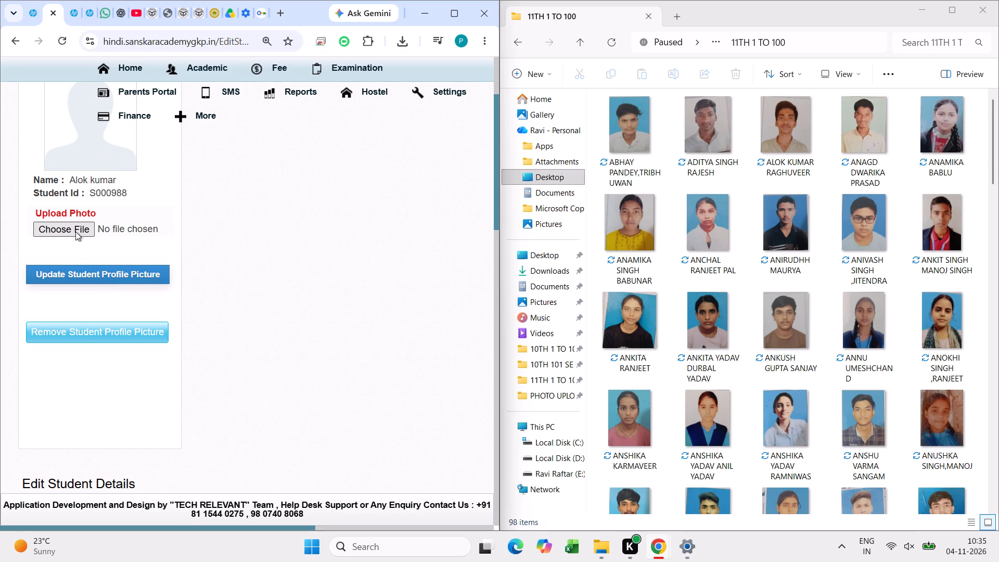
left_click(75, 227)
type("ALO")
key("Down")
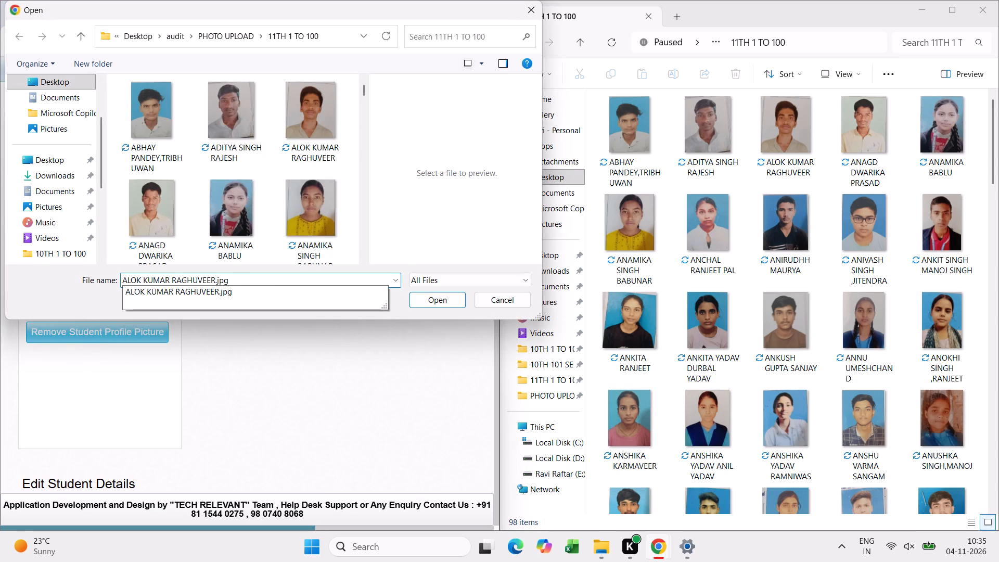
key("Return")
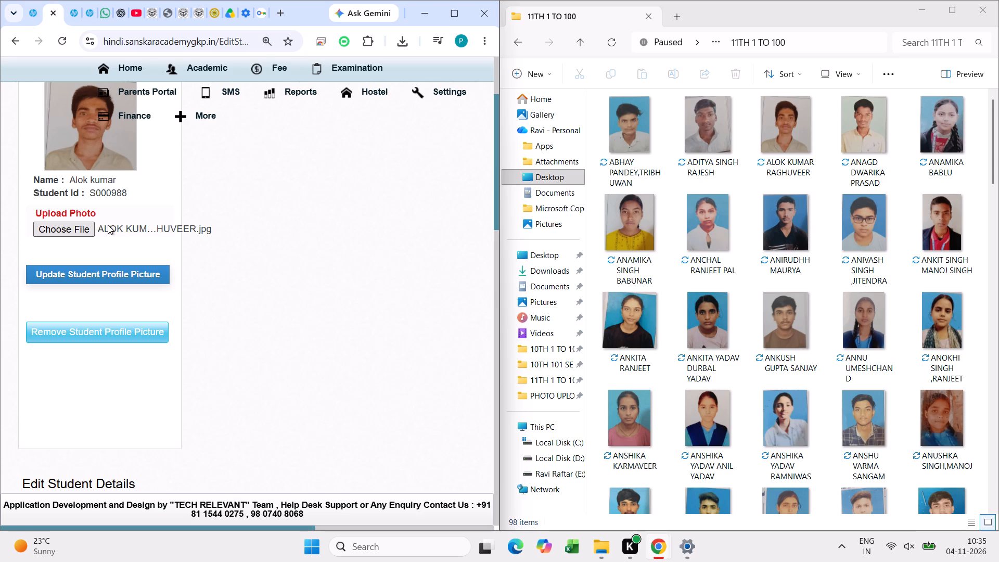
left_click(99, 282)
scroll(134, 254, "up", 4)
scroll(344, 120, "up", 1)
triple_click(370, 124)
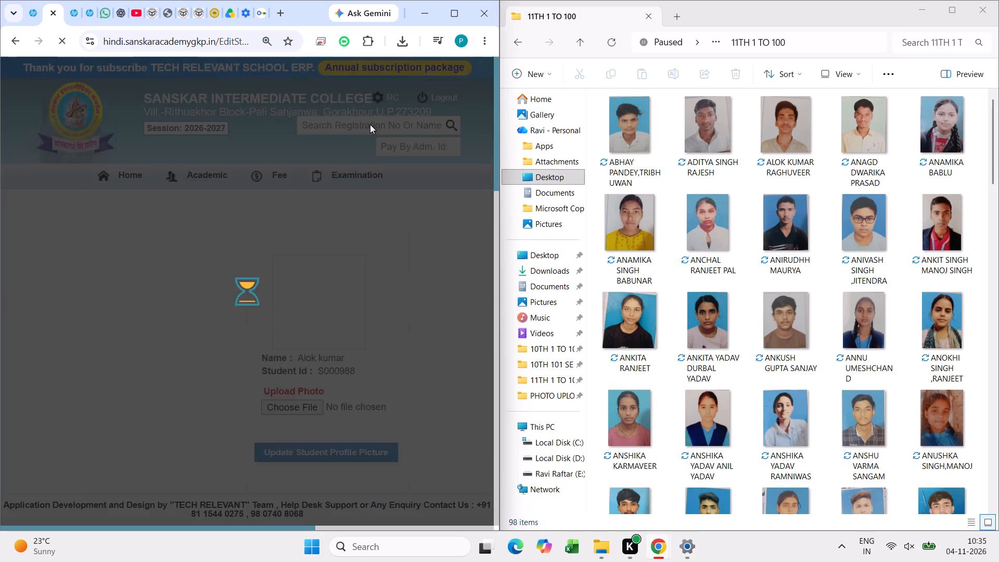
left_click(370, 124)
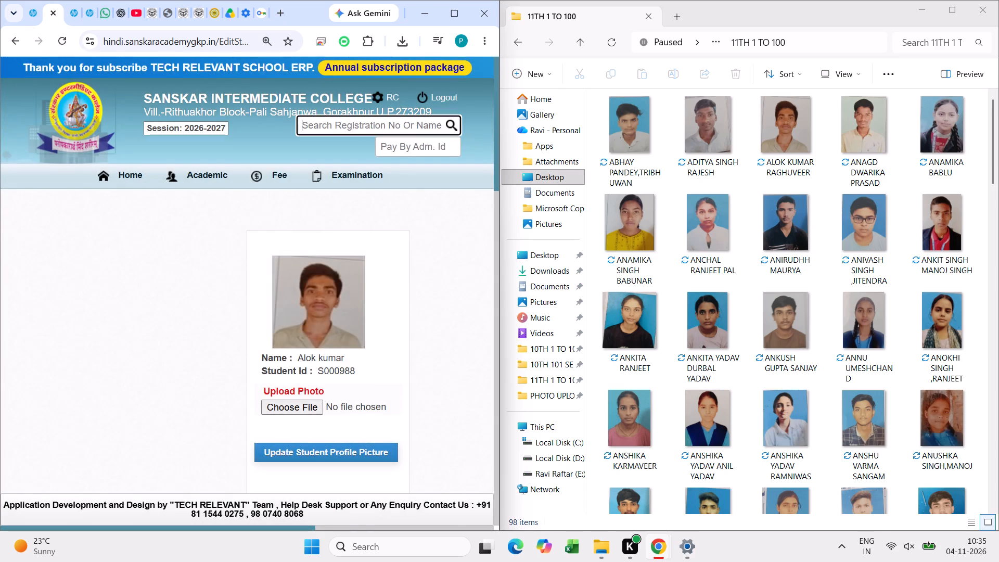
type("ANGAD")
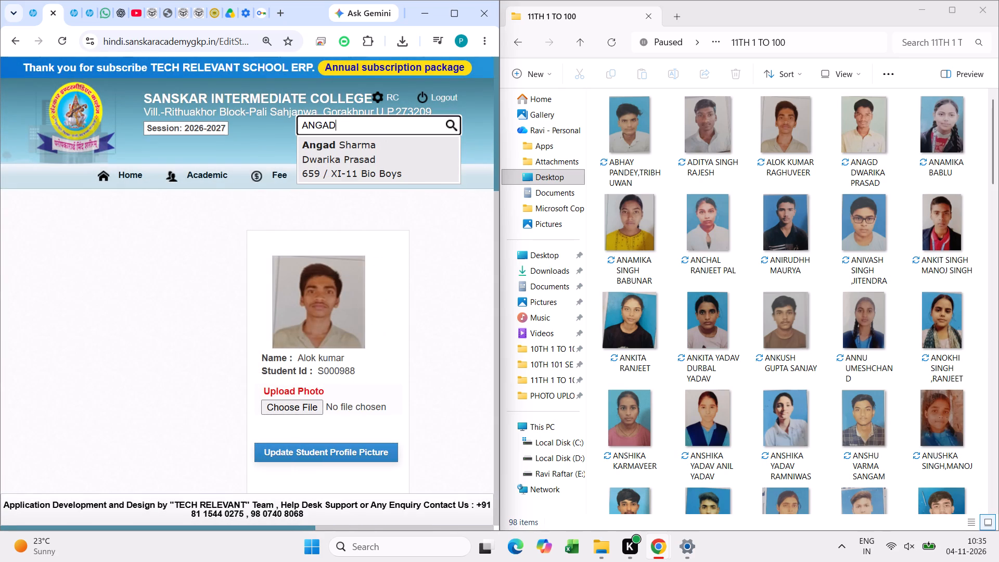
left_click(384, 165)
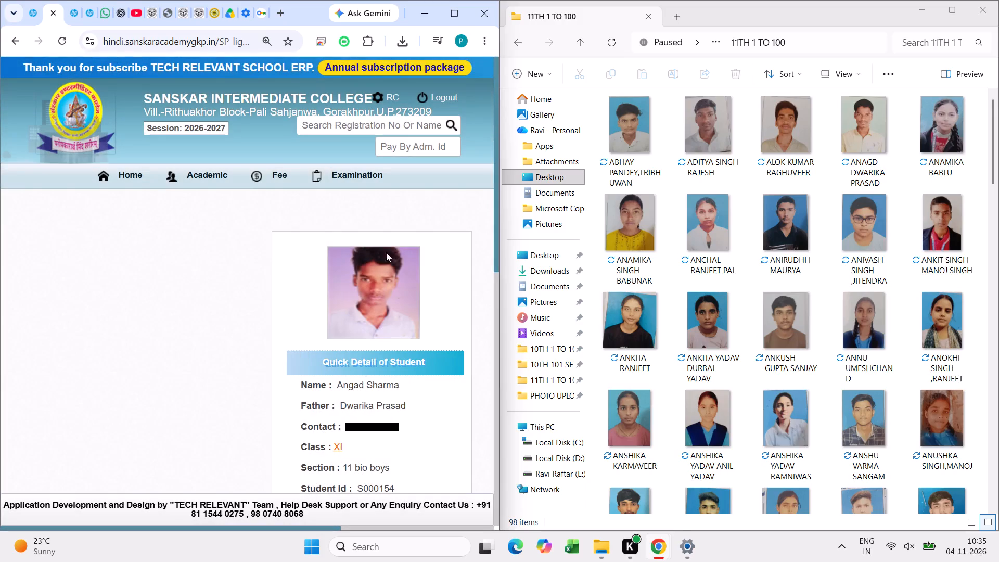
scroll(294, 340, "down", 2)
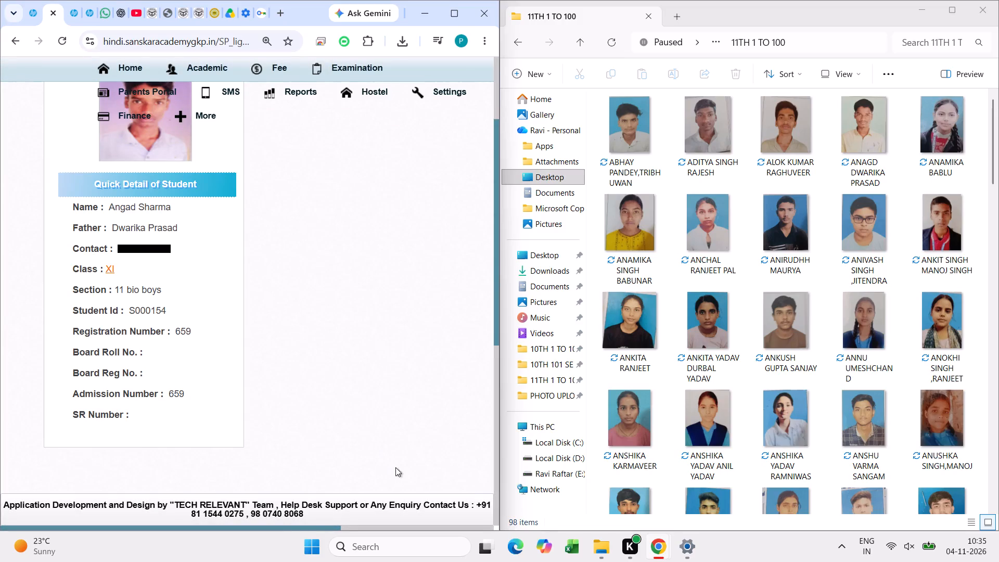
scroll(391, 490, "down", 1)
scroll(391, 531, "up", 1)
scroll(392, 543, "down", 3)
scroll(336, 385, "up", 1)
scroll(336, 385, "down", 3)
left_click(344, 402)
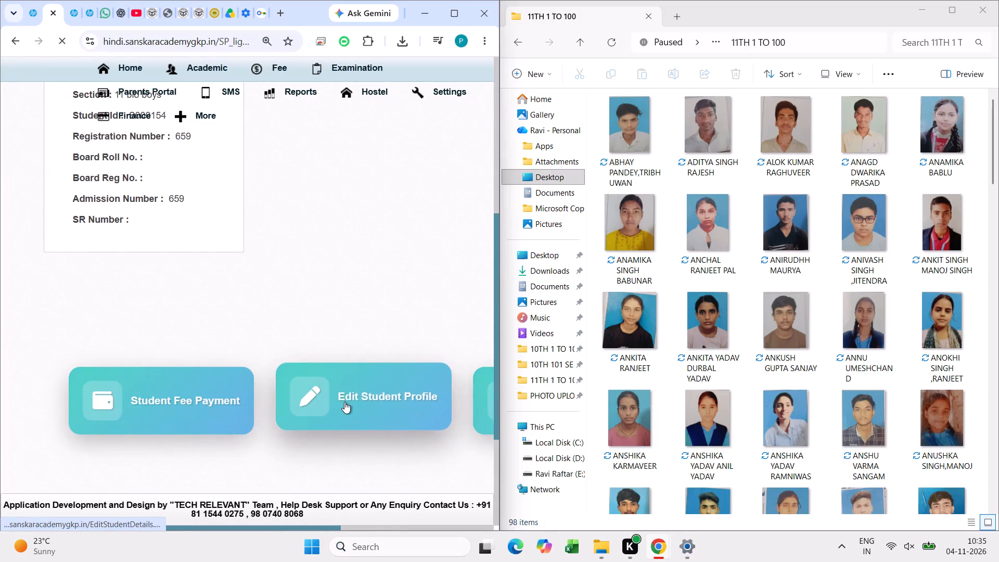
left_click(286, 412)
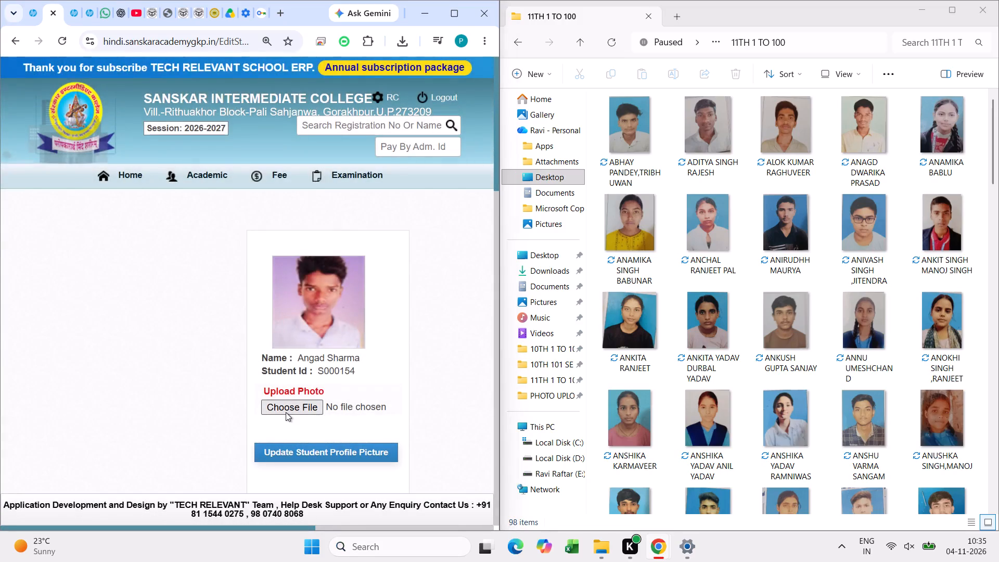
key("a")
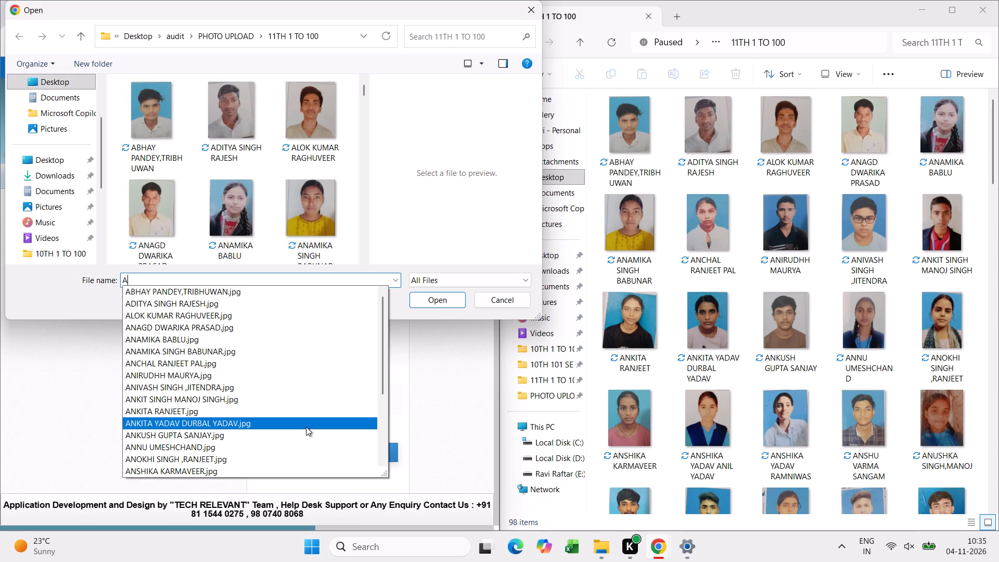
type("NG")
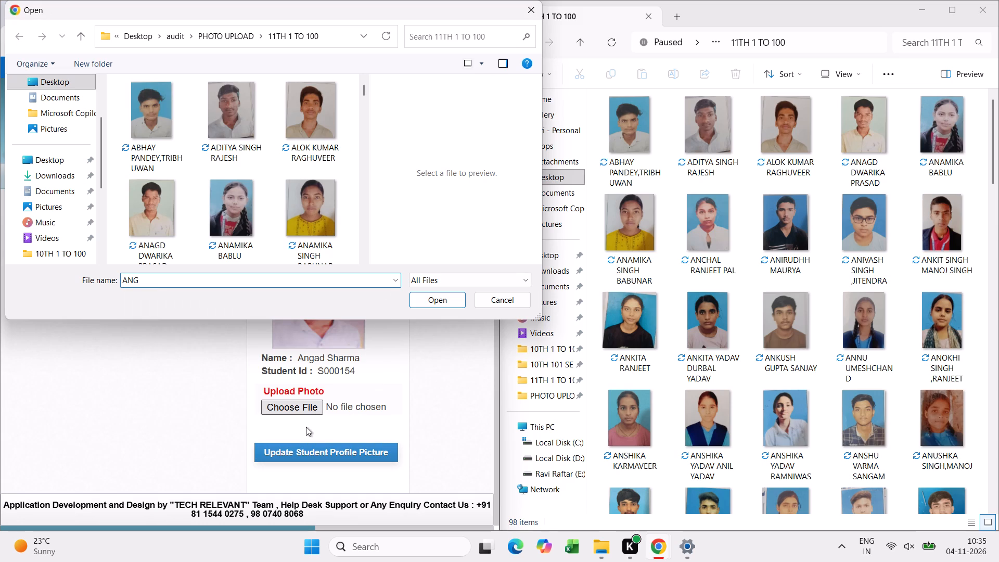
key("BackSpace")
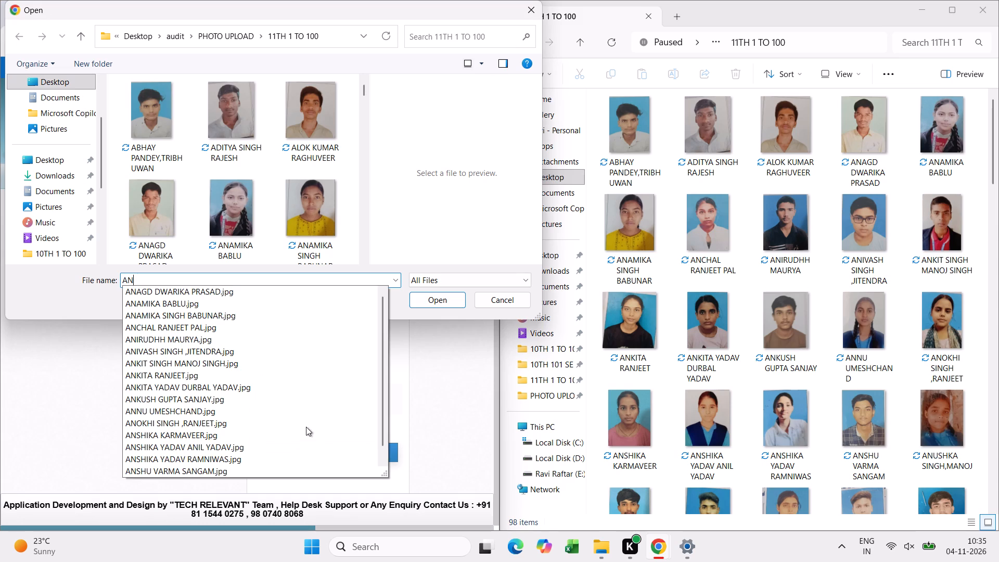
key("a")
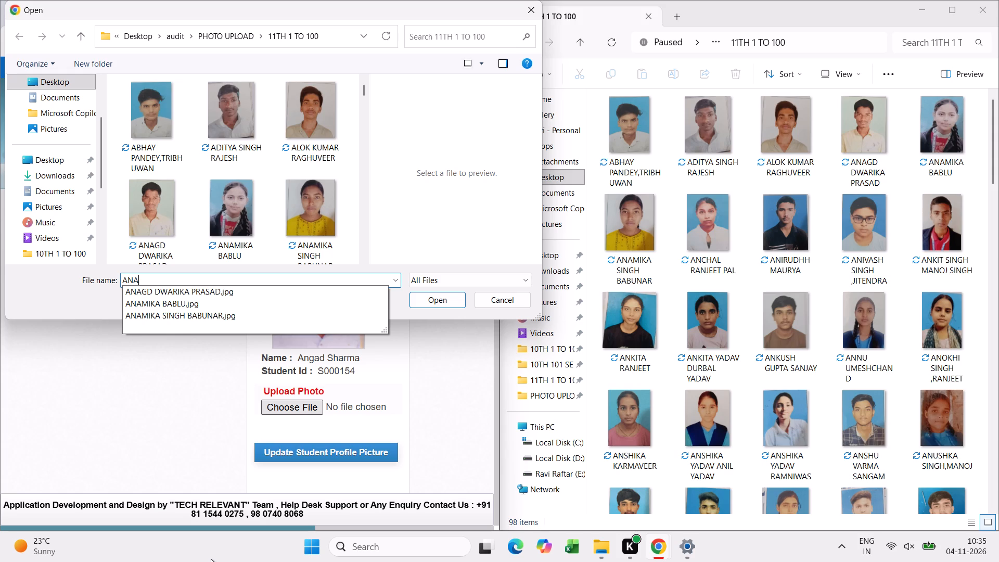
key("Down")
key("Return")
scroll(223, 561, "down", 1)
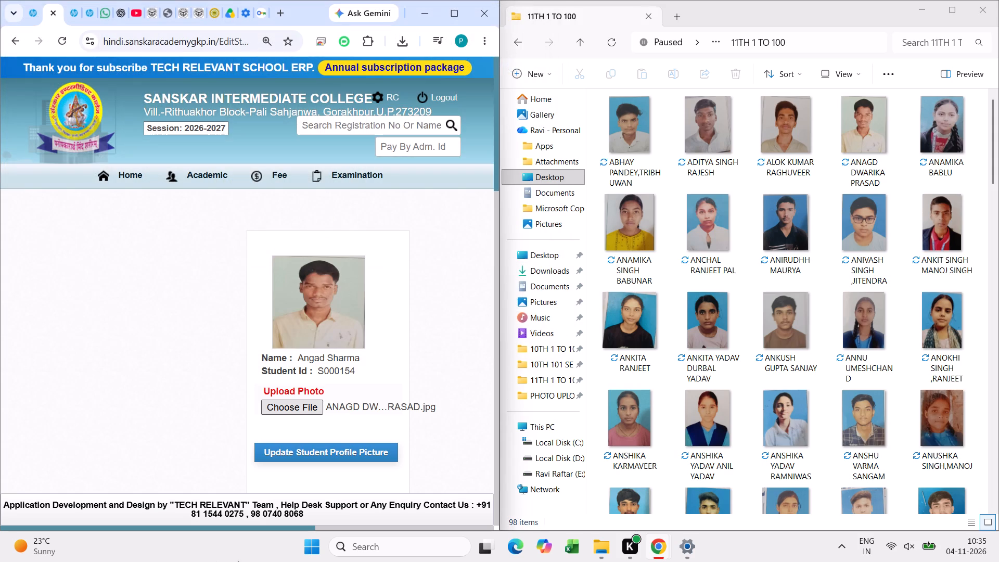
scroll(238, 561, "down", 2)
left_click(307, 450)
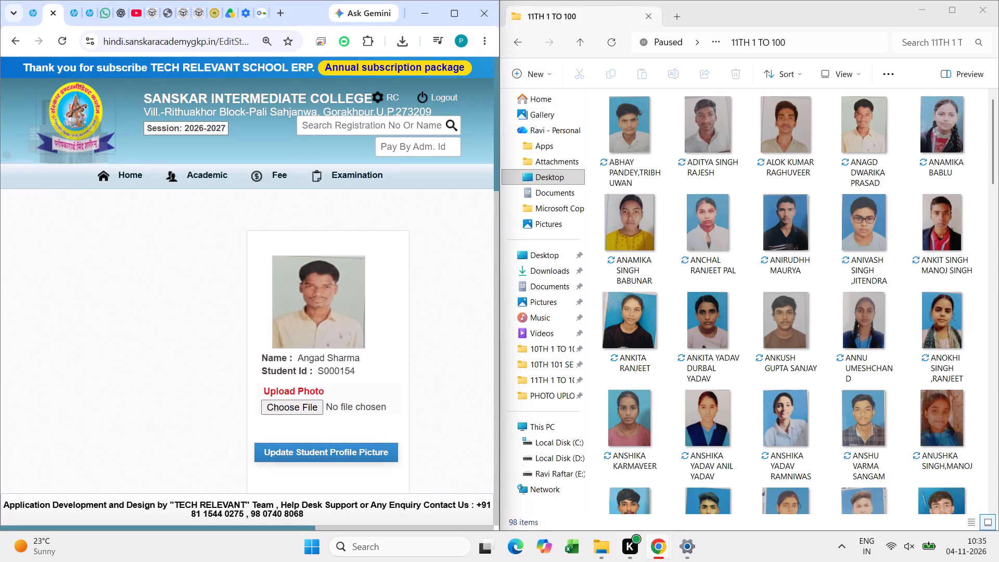
left_click(312, 130)
key("a")
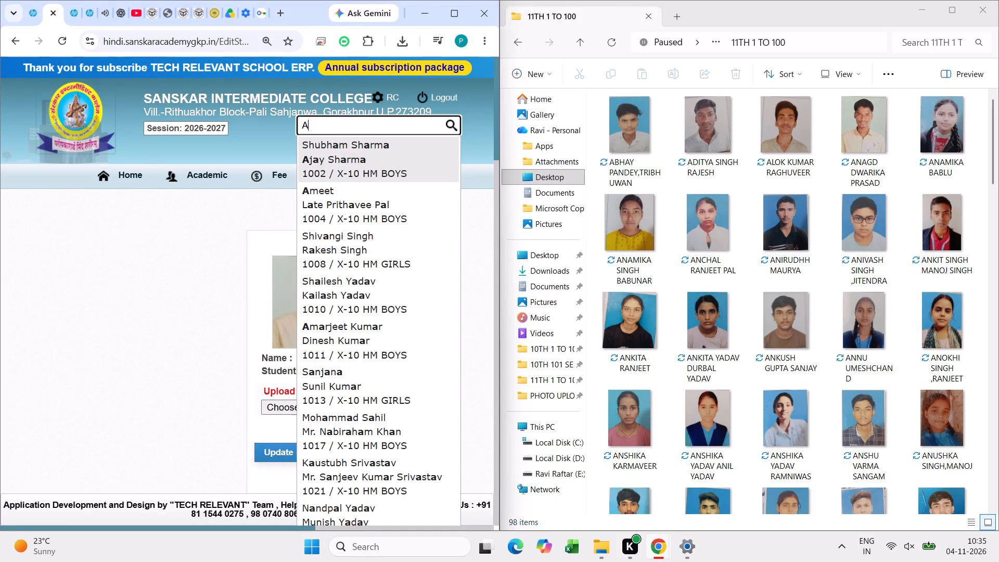
type("NAMIKA")
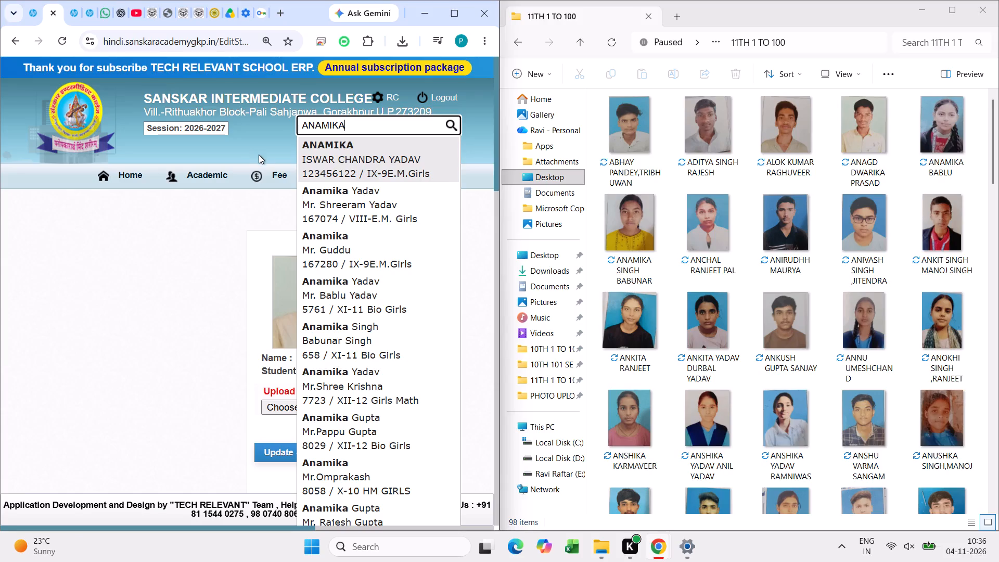
left_click(354, 303)
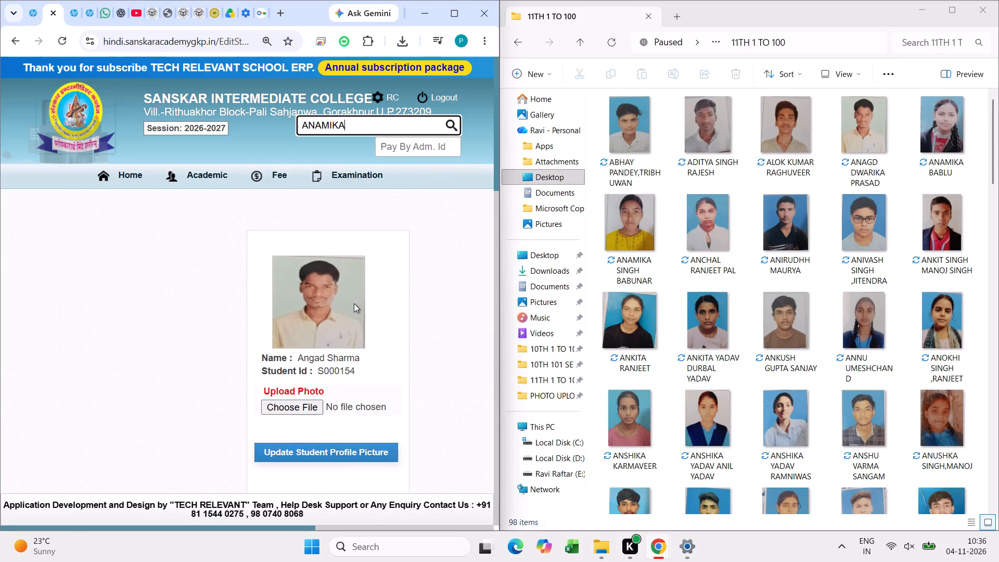
scroll(346, 345, "down", 4)
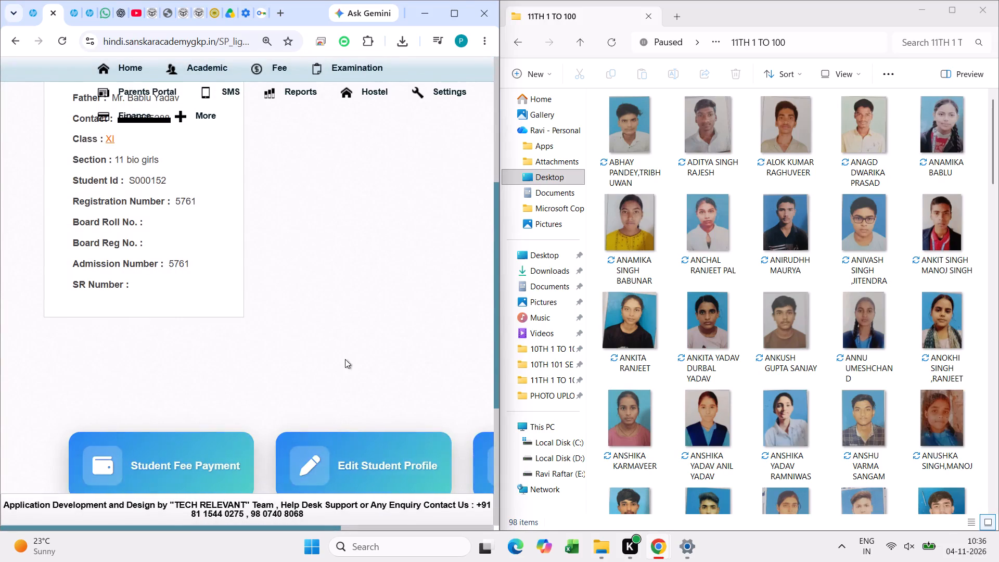
left_click(367, 459)
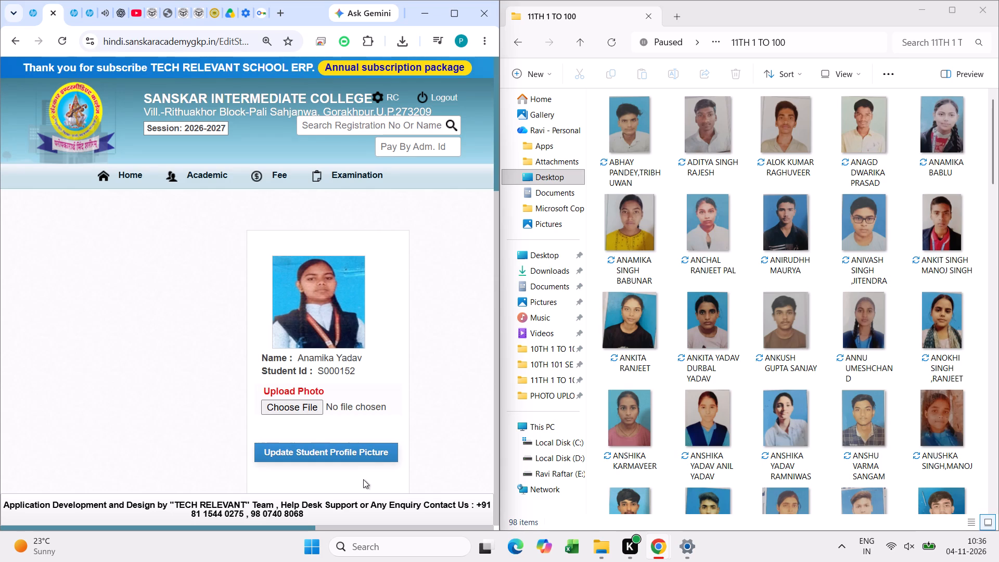
scroll(321, 444, "down", 2)
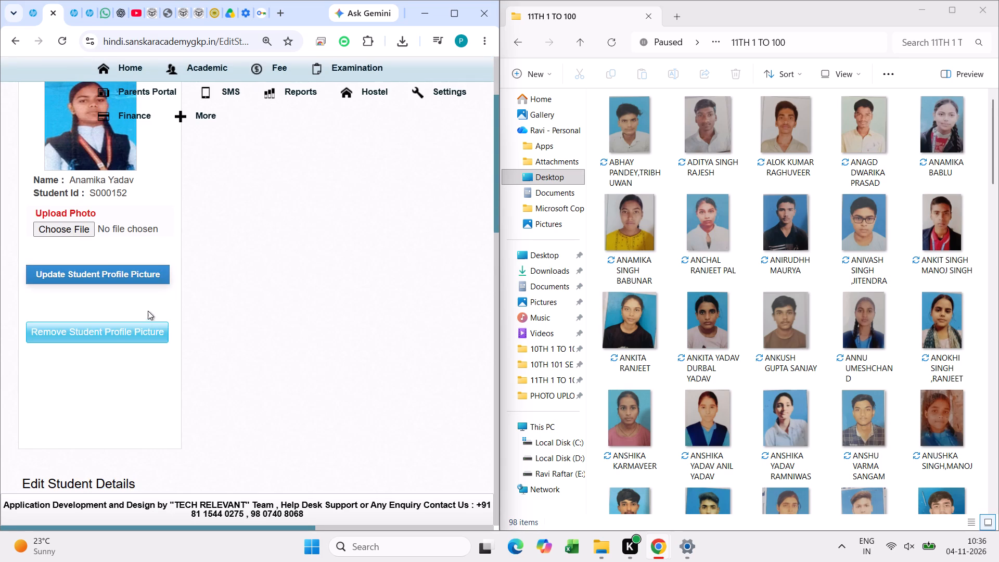
left_click(142, 327)
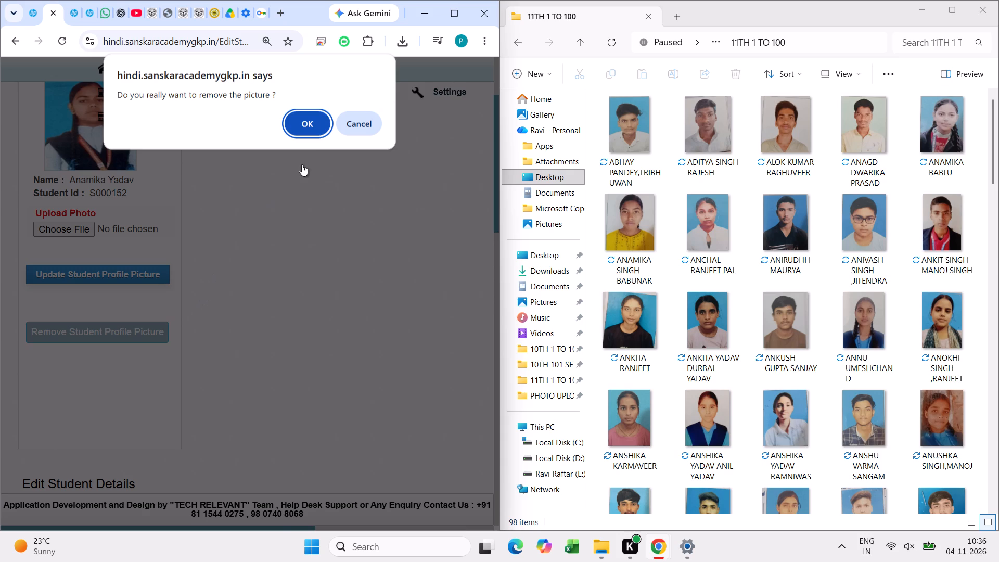
left_click(316, 121)
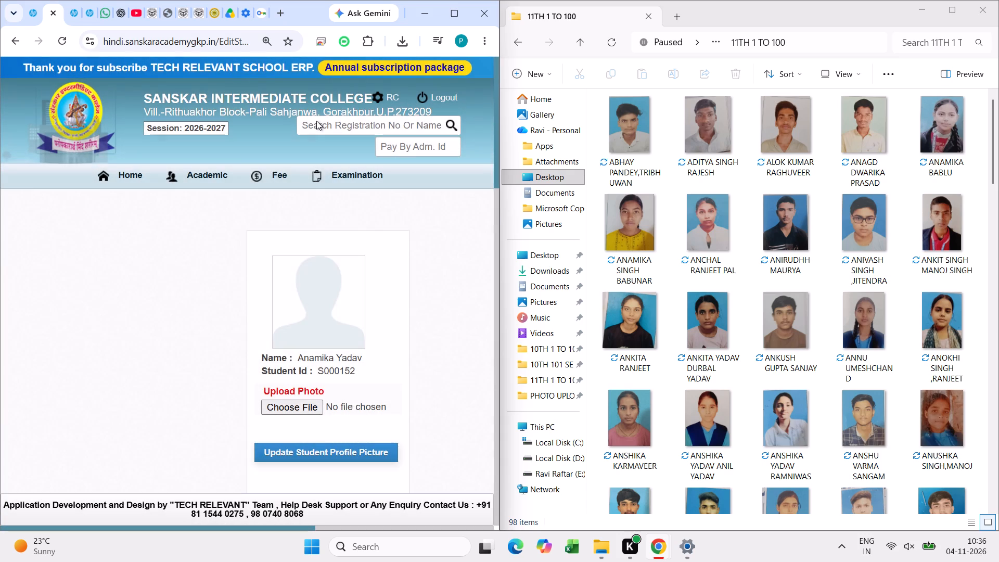
left_click(301, 407)
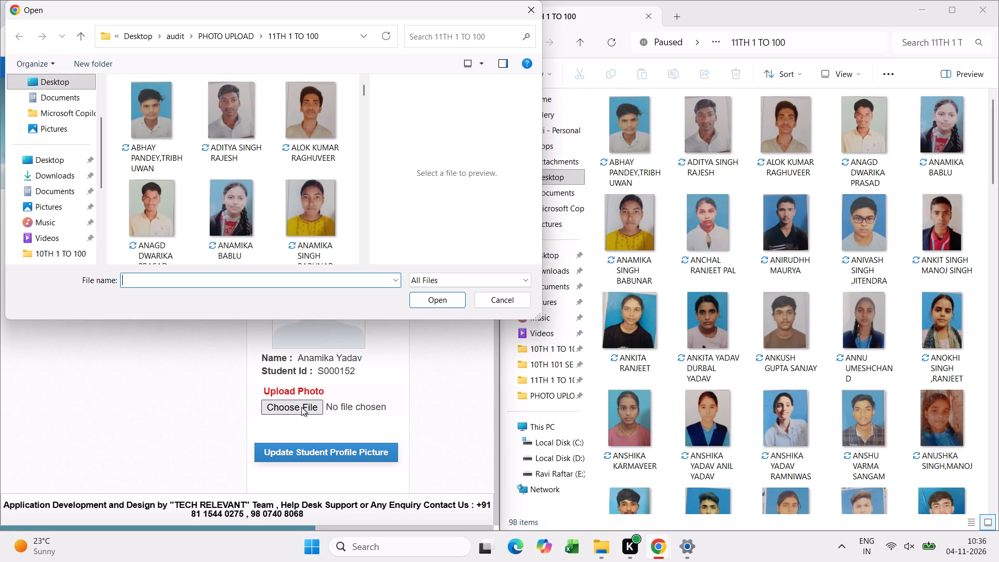
left_click(244, 207)
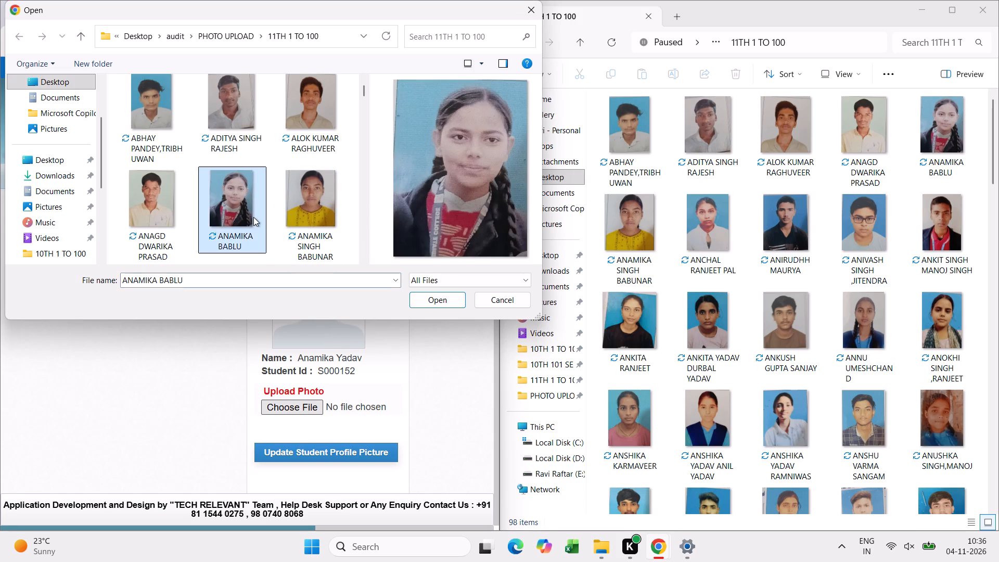
double_click(253, 217)
left_click(350, 443)
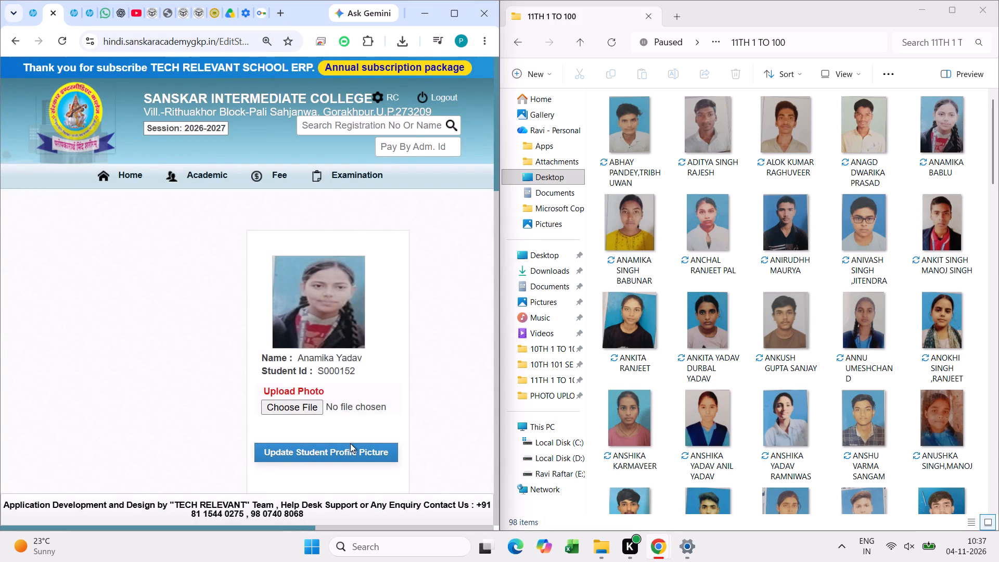
left_click(357, 122)
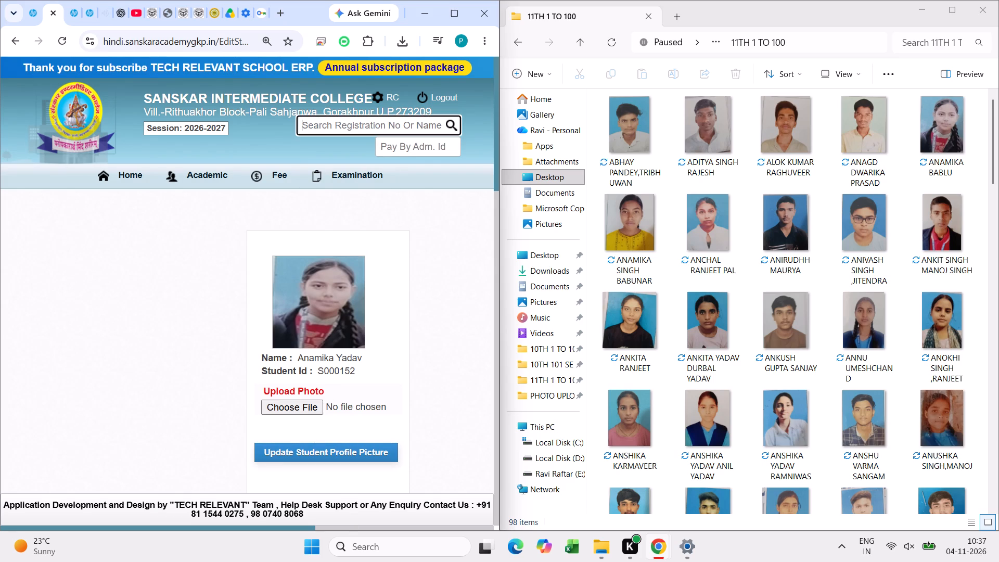
key("q")
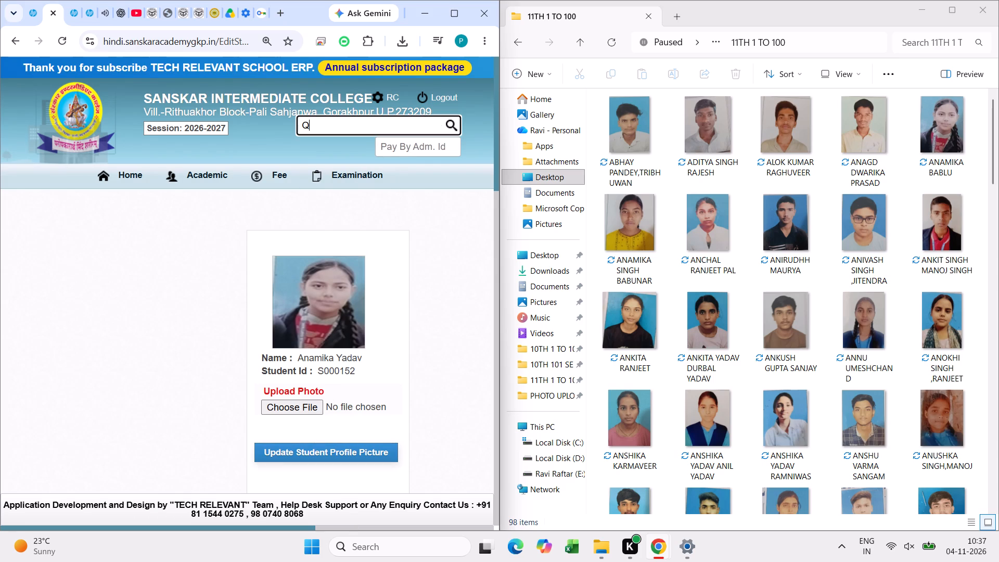
key("BackSpace")
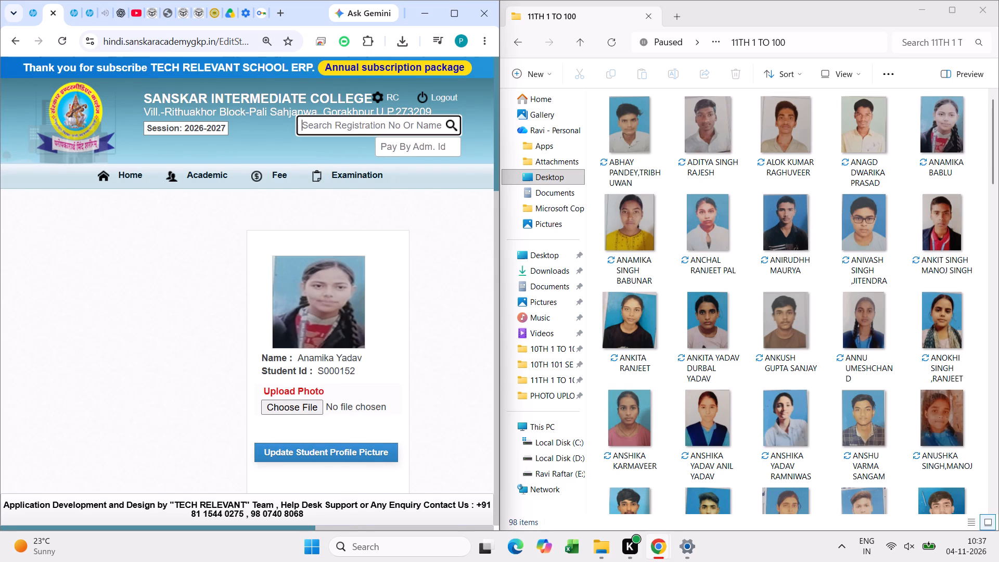
type("ANAMIKA")
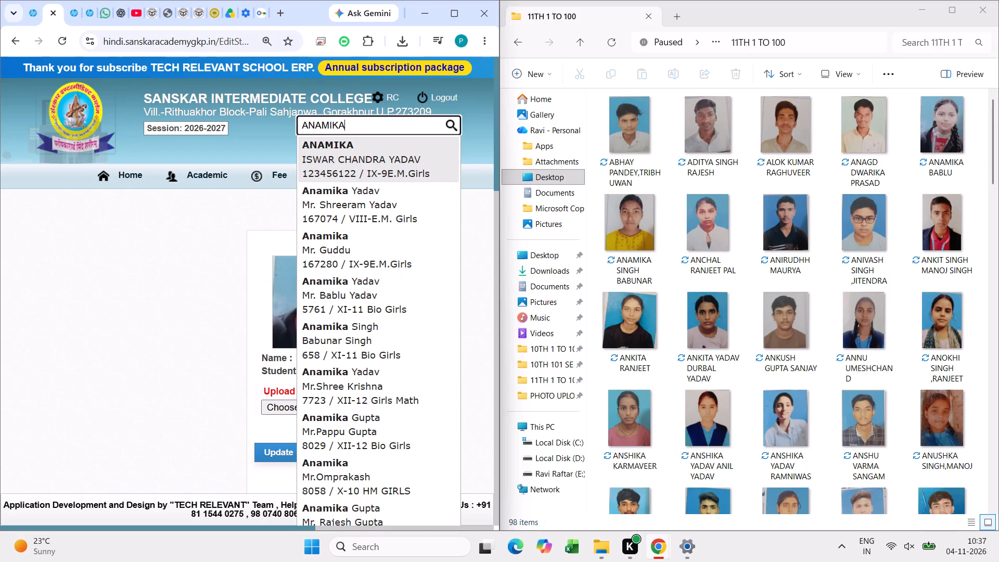
key("space")
left_click(391, 341)
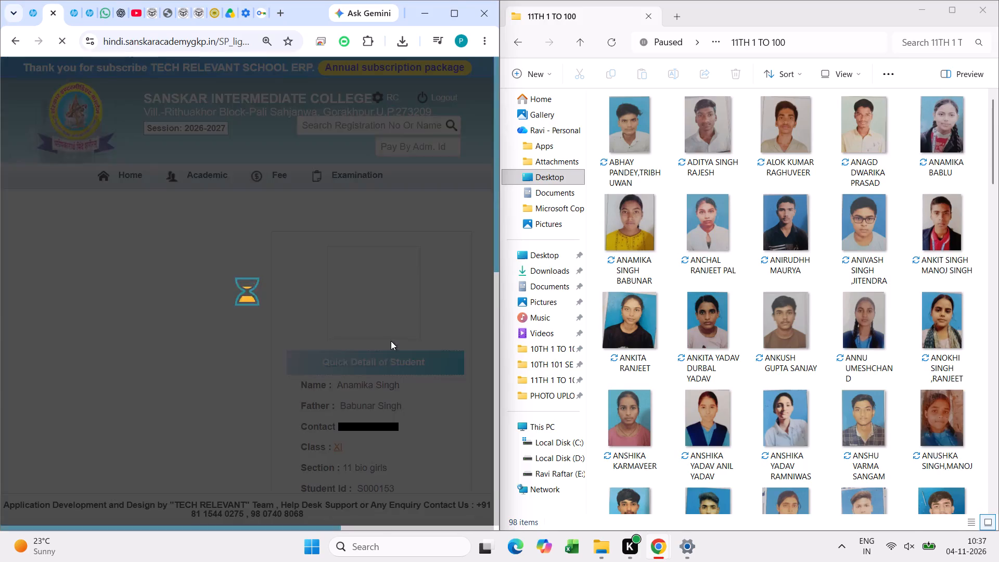
scroll(390, 341, "down", 1)
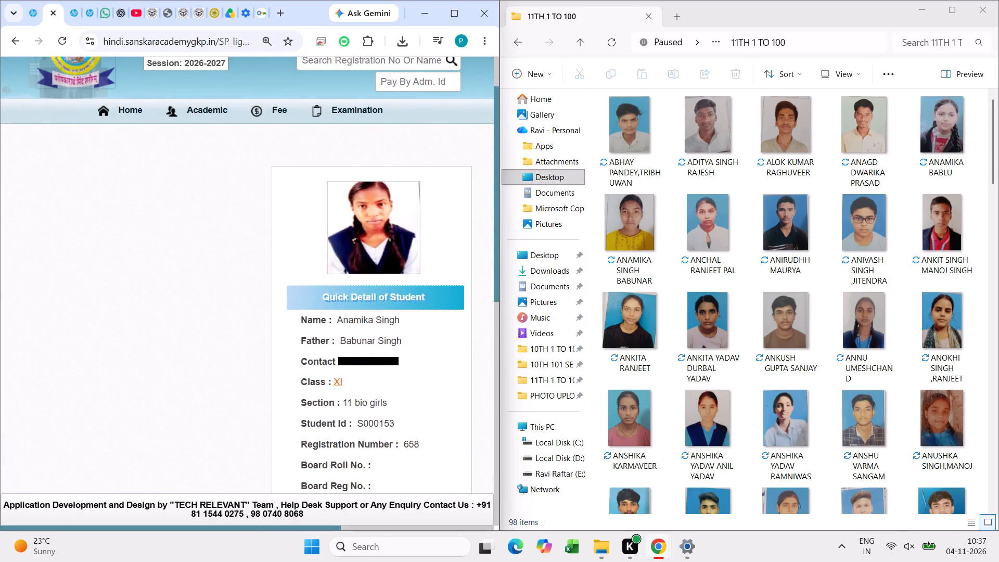
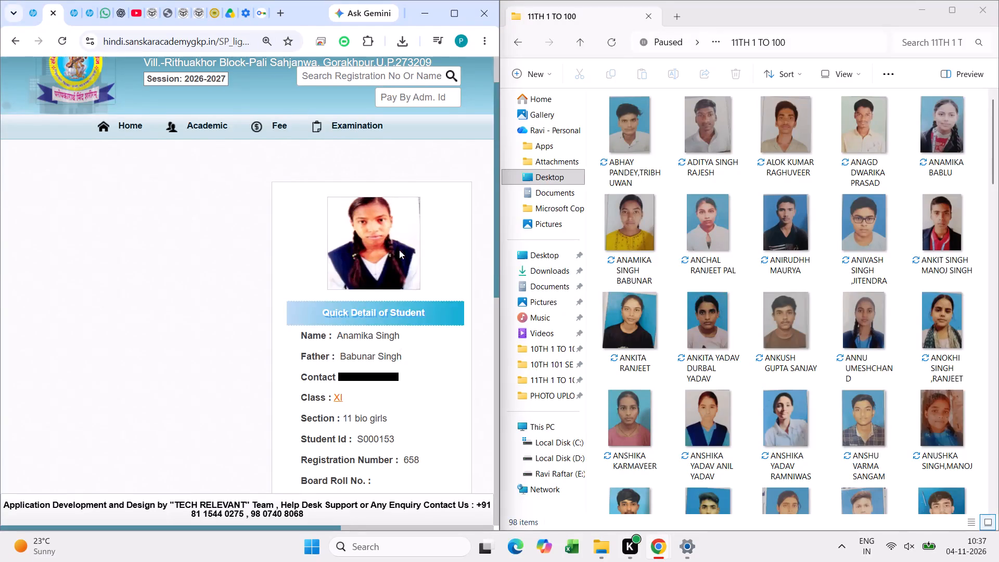
scroll(399, 250, "up", 1)
left_click(376, 134)
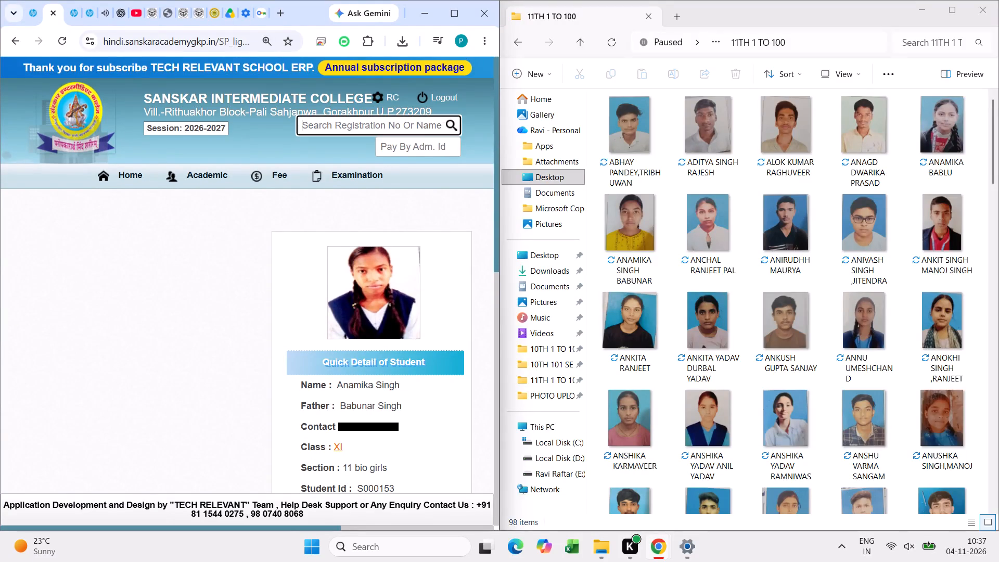
type("ANCHAL")
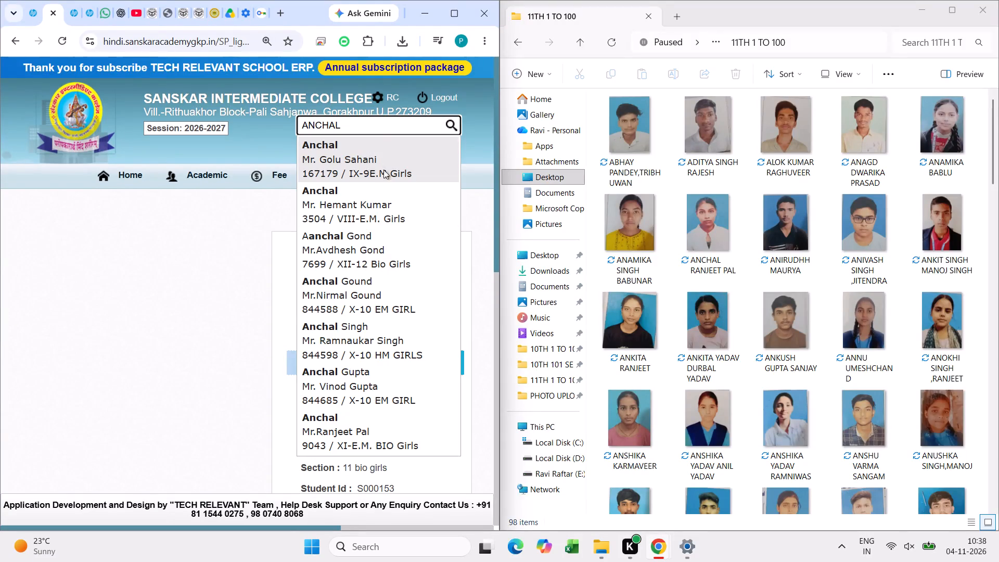
left_click(360, 430)
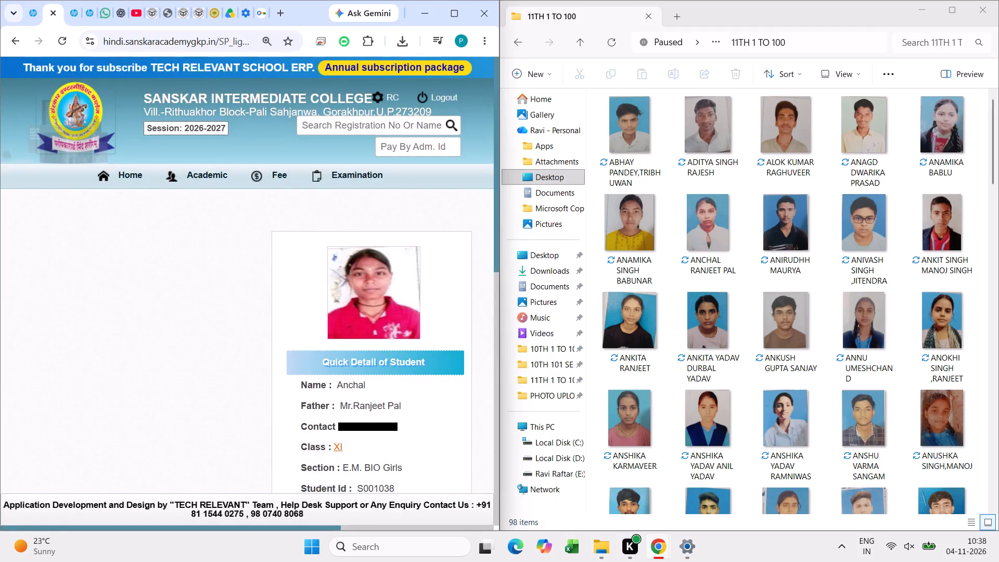
scroll(335, 292, "down", 6)
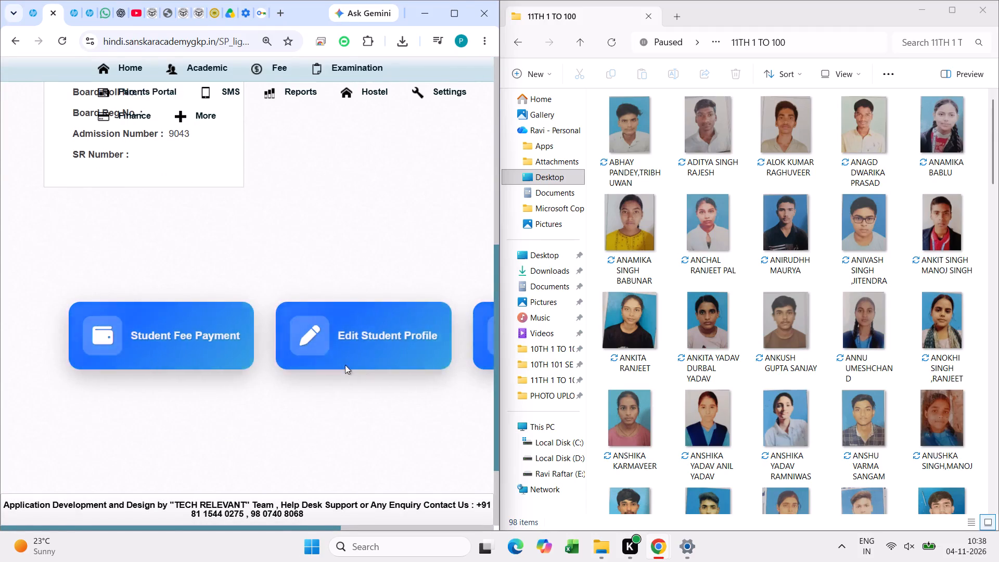
left_click(351, 328)
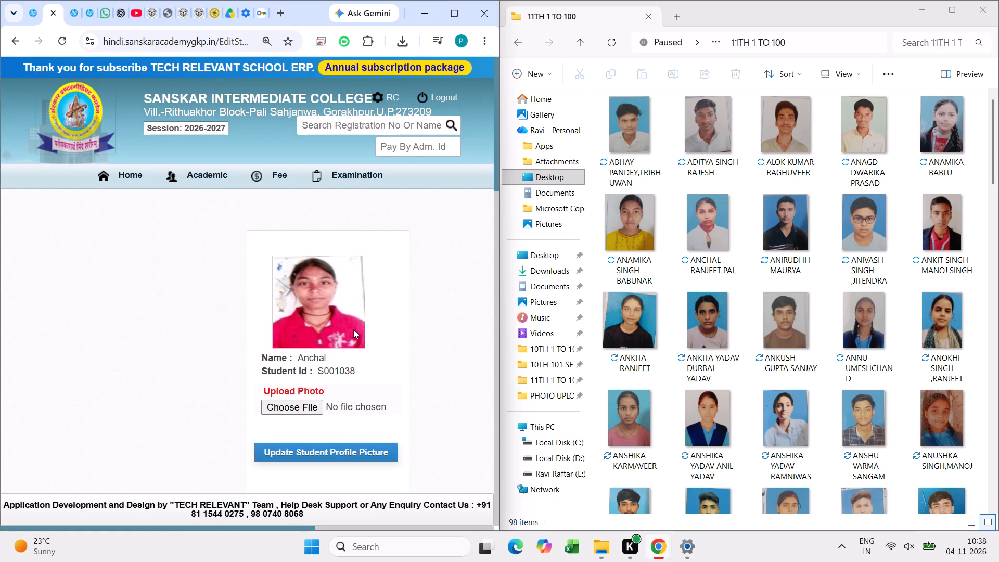
scroll(355, 333, "up", 1)
scroll(355, 333, "down", 1)
left_click(323, 446)
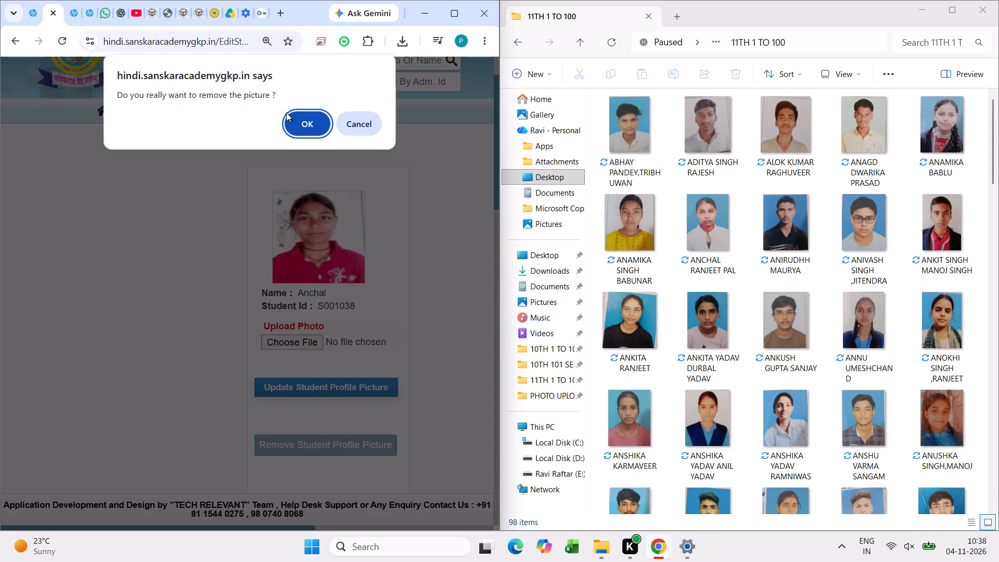
left_click(293, 130)
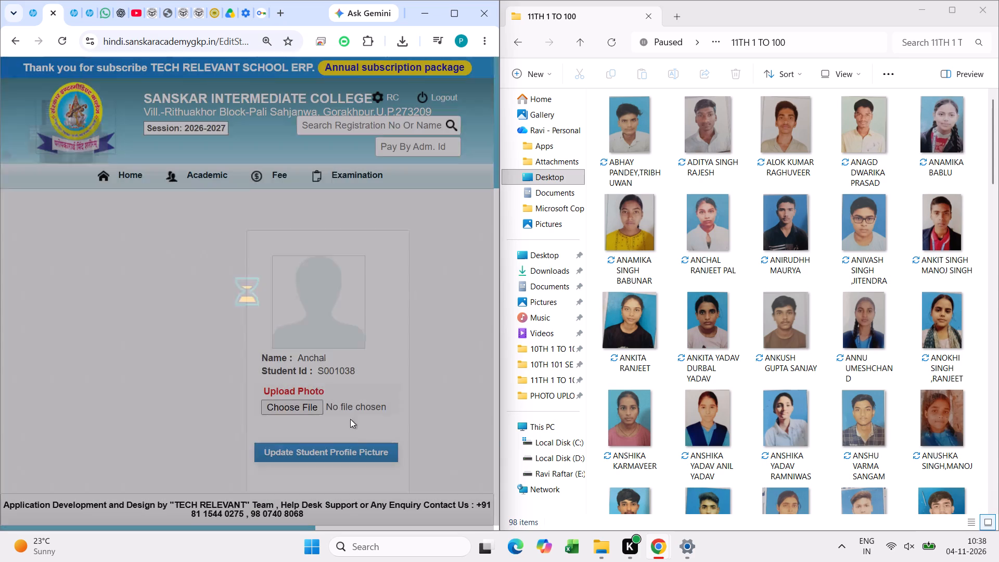
left_click(307, 413)
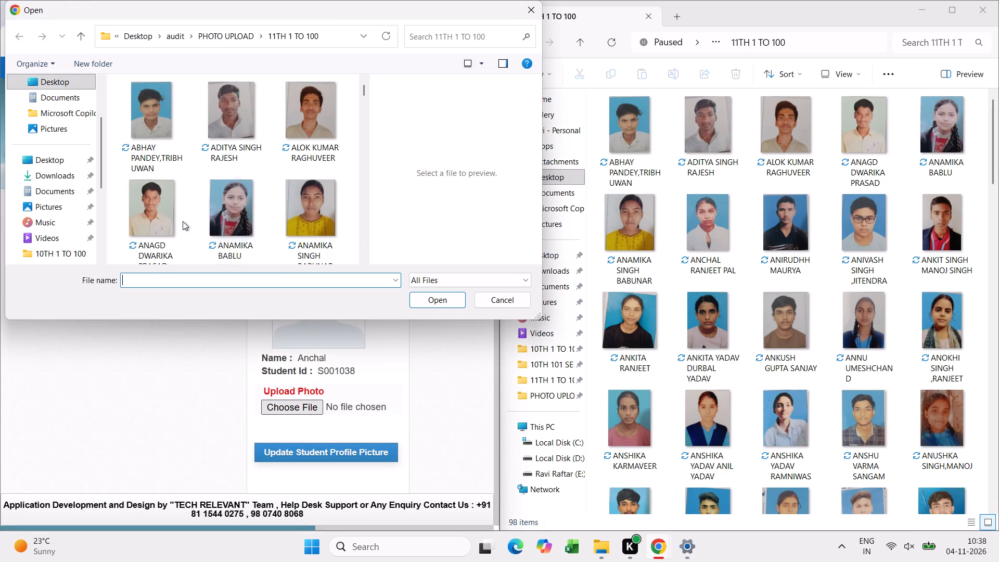
scroll(161, 225, "down", 2)
double_click(143, 217)
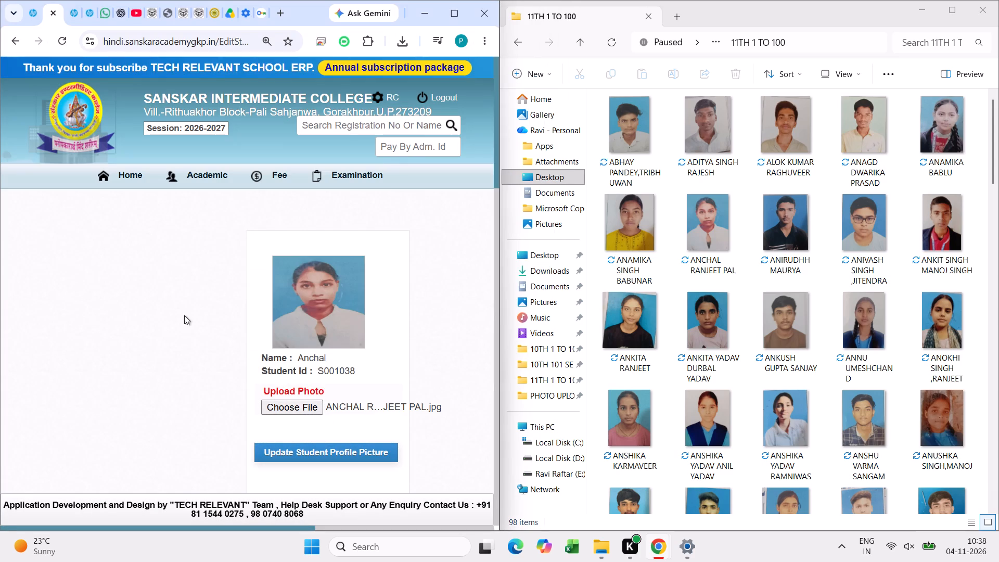
left_click(281, 442)
left_click(286, 453)
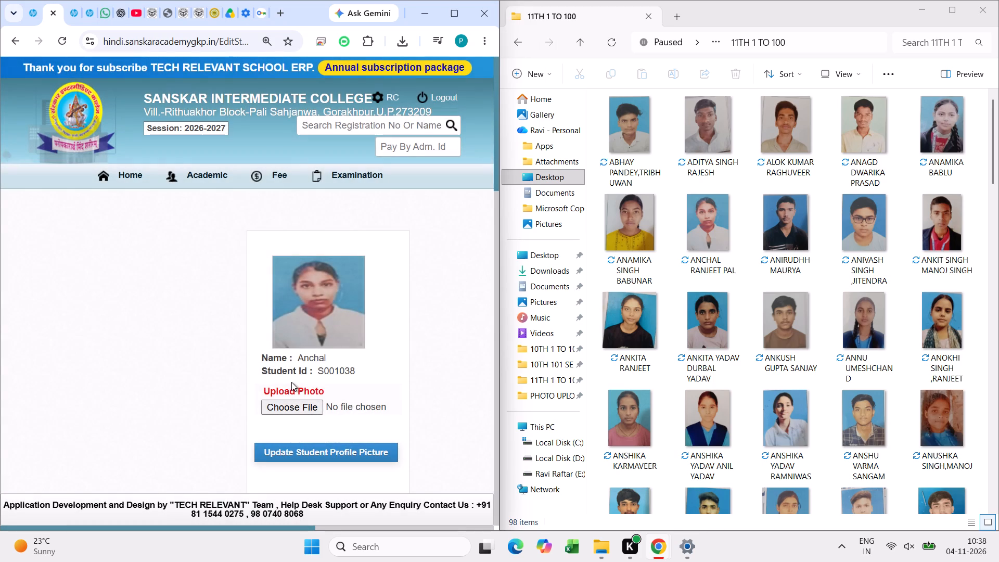
left_click(317, 130)
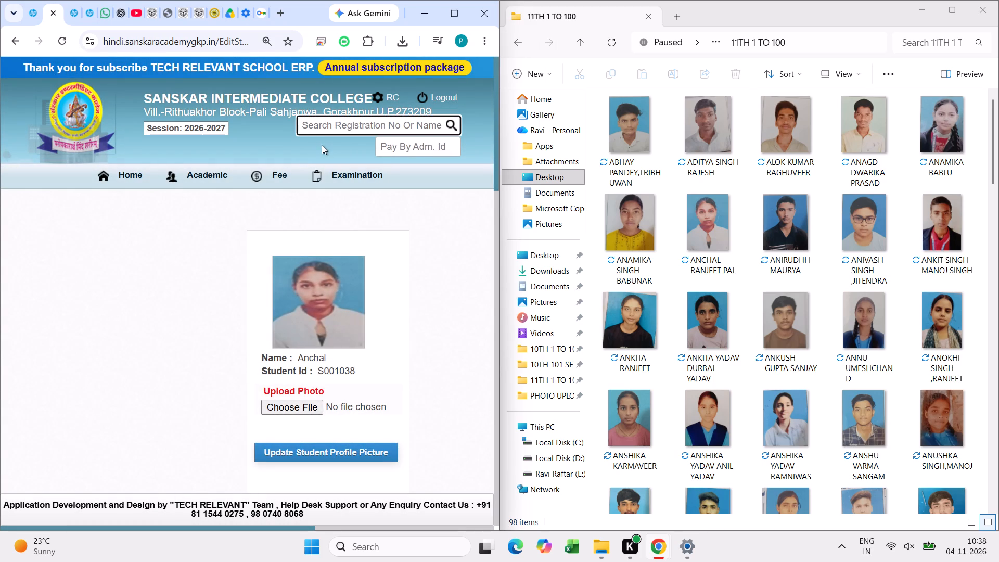
type("ANIRU")
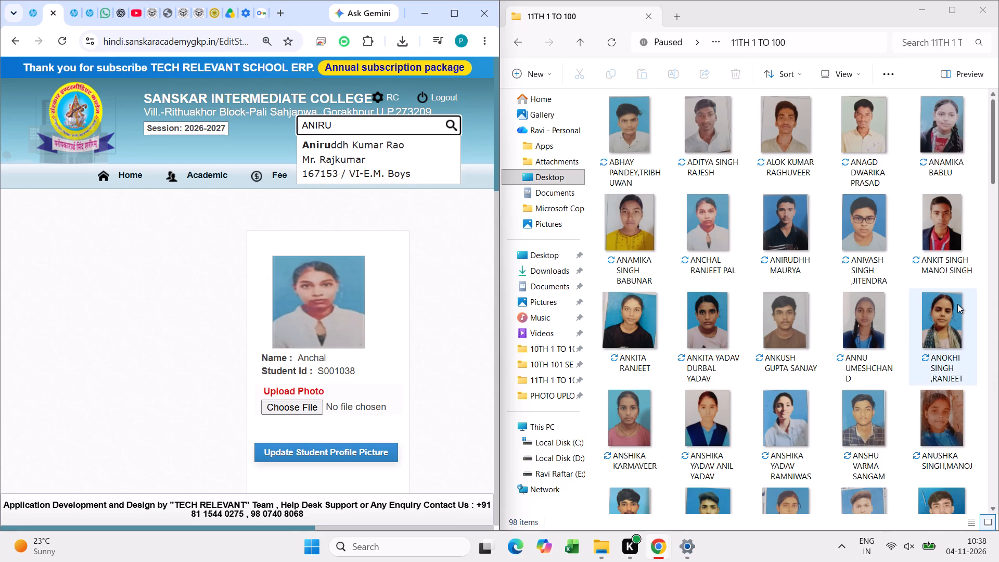
key("BackSpace")
key("BackSpace")
key("BackSpace")
key("u")
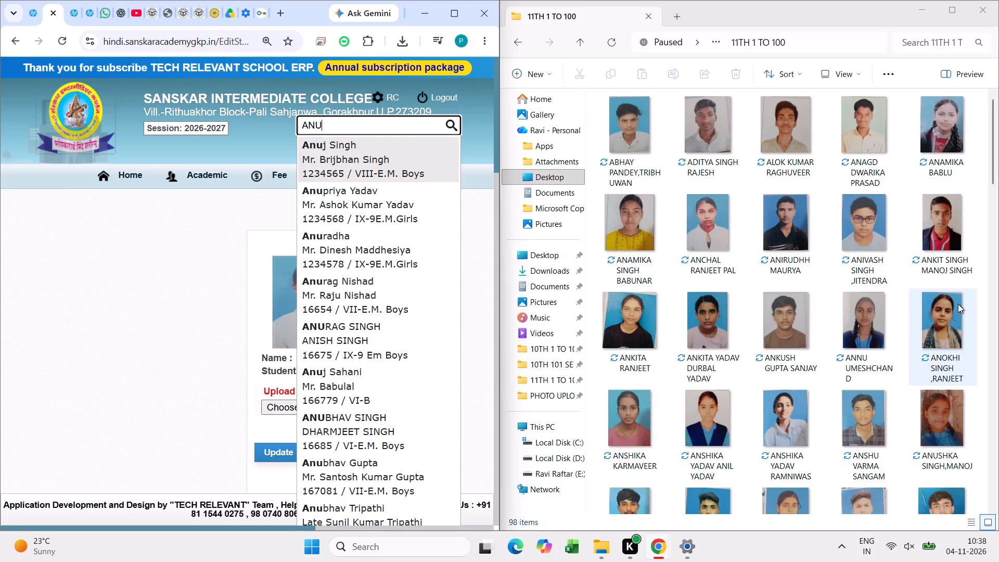
type("RU")
key("BackSpace")
key("BackSpace")
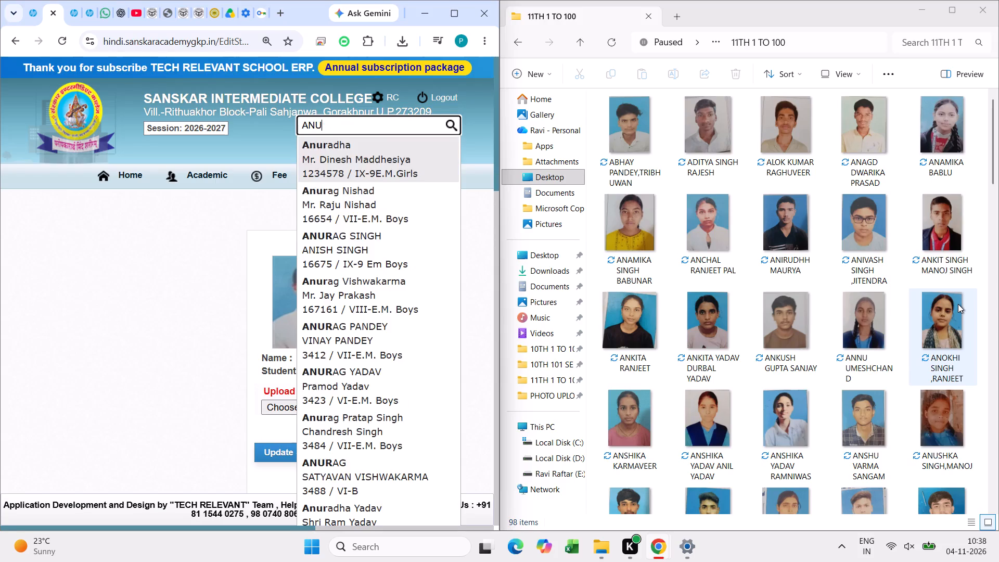
key("BackSpace")
key("r")
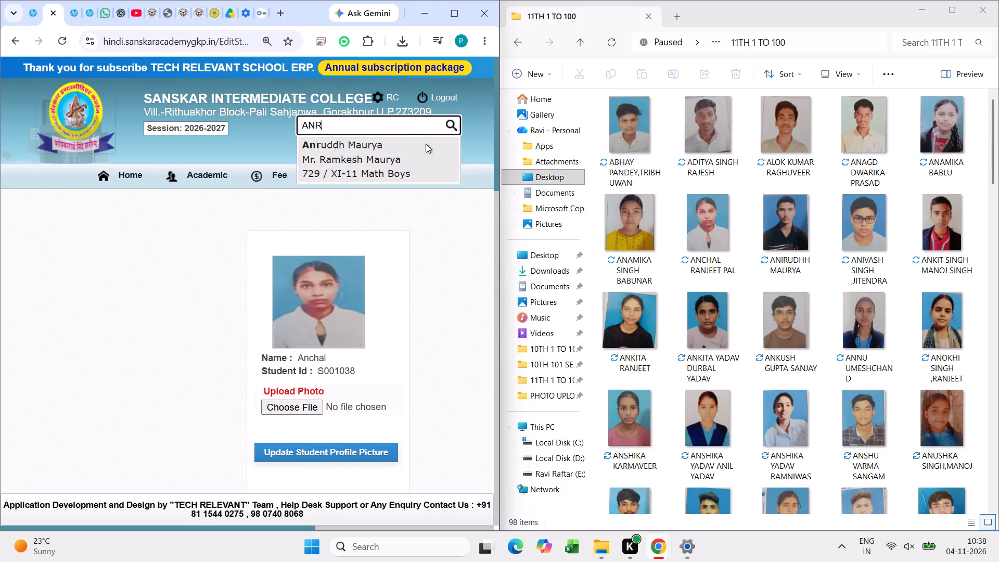
left_click(342, 150)
scroll(376, 378, "down", 1)
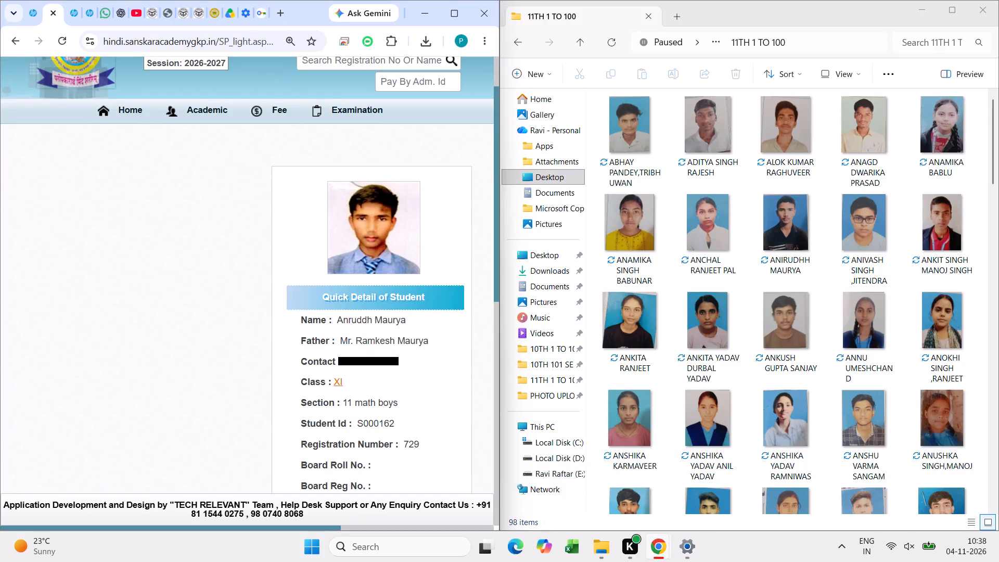
scroll(370, 407, "down", 1)
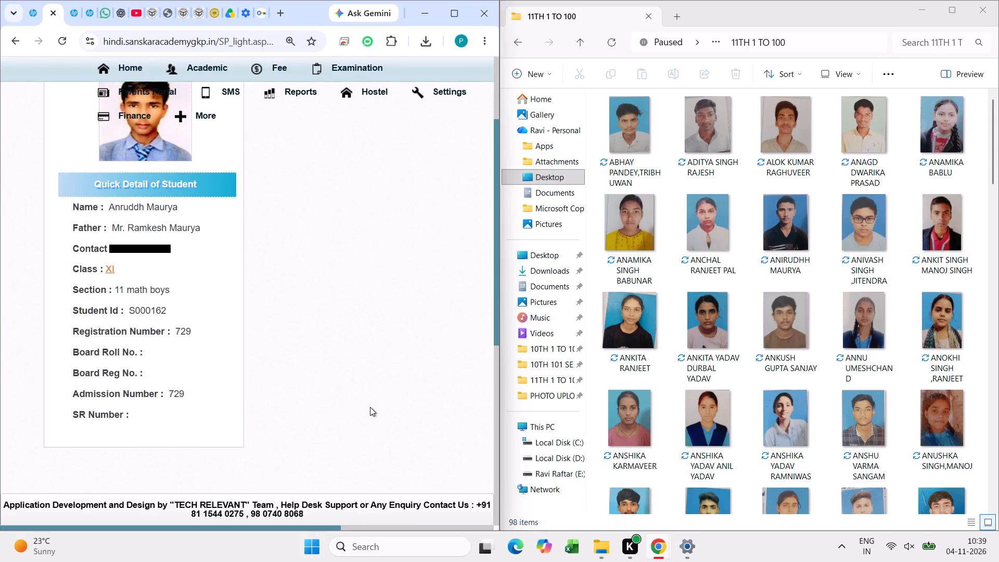
scroll(365, 406, "up", 1)
scroll(365, 406, "down", 5)
left_click(377, 333)
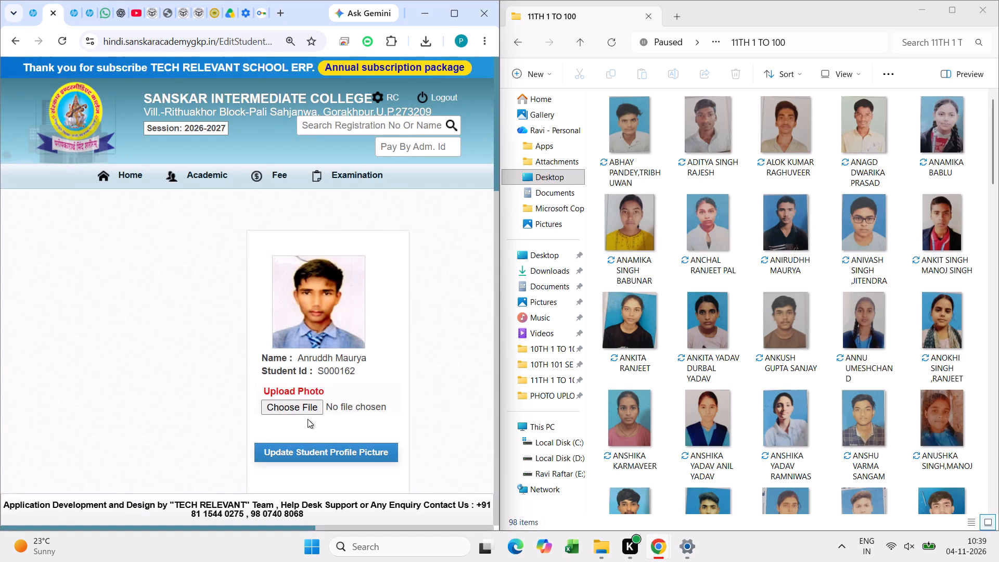
left_click(300, 412)
key("a")
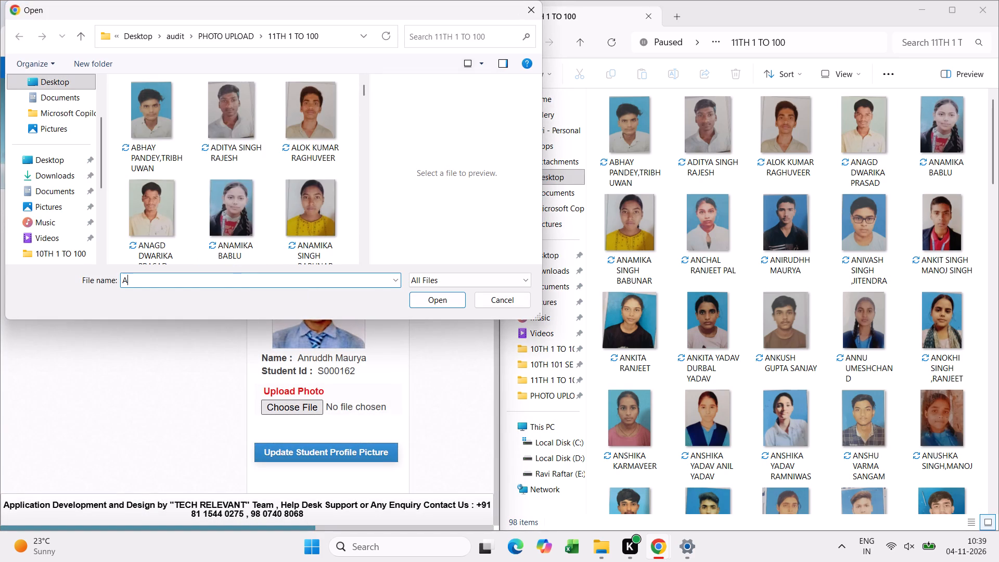
type("NI")
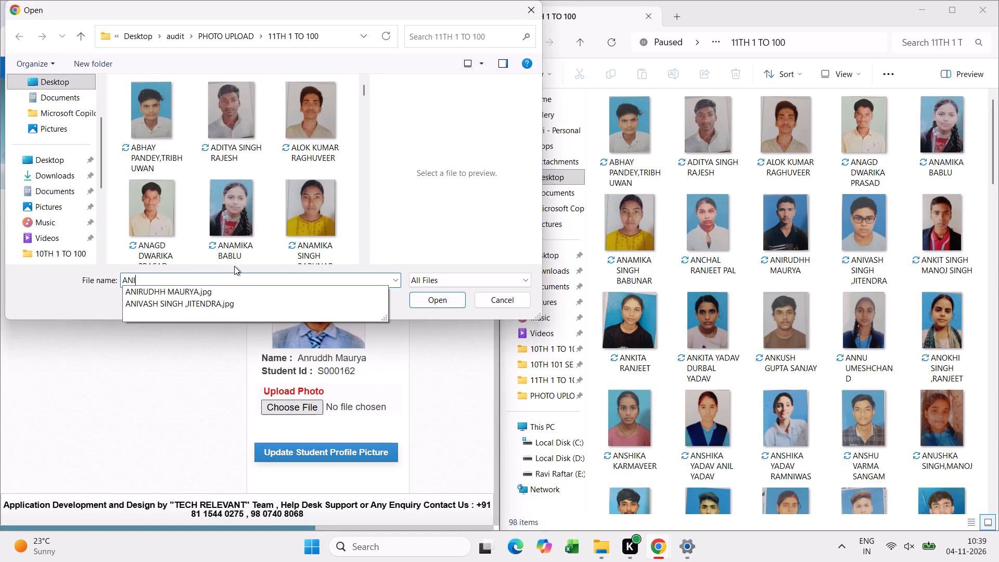
key("Down")
key("Return")
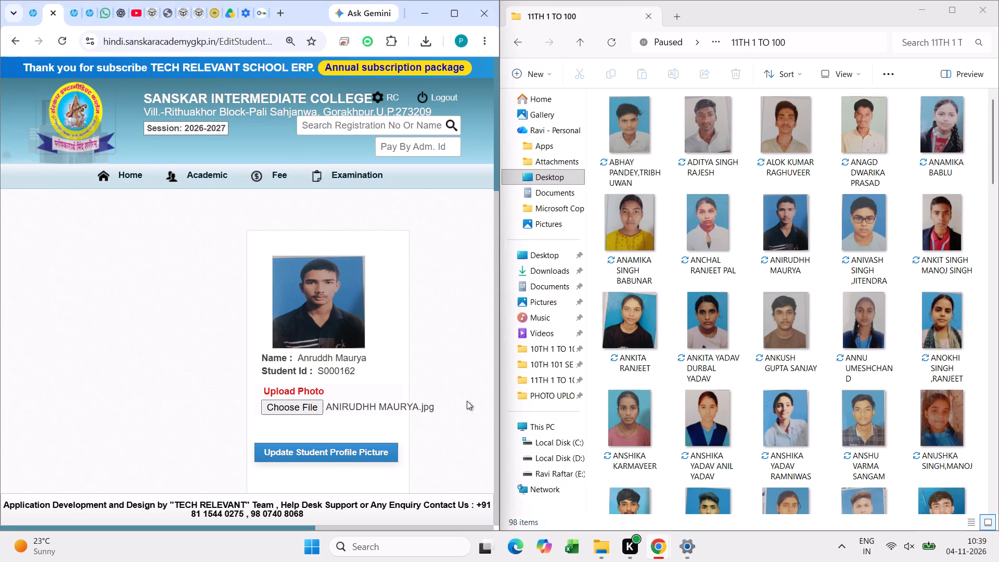
left_click(336, 458)
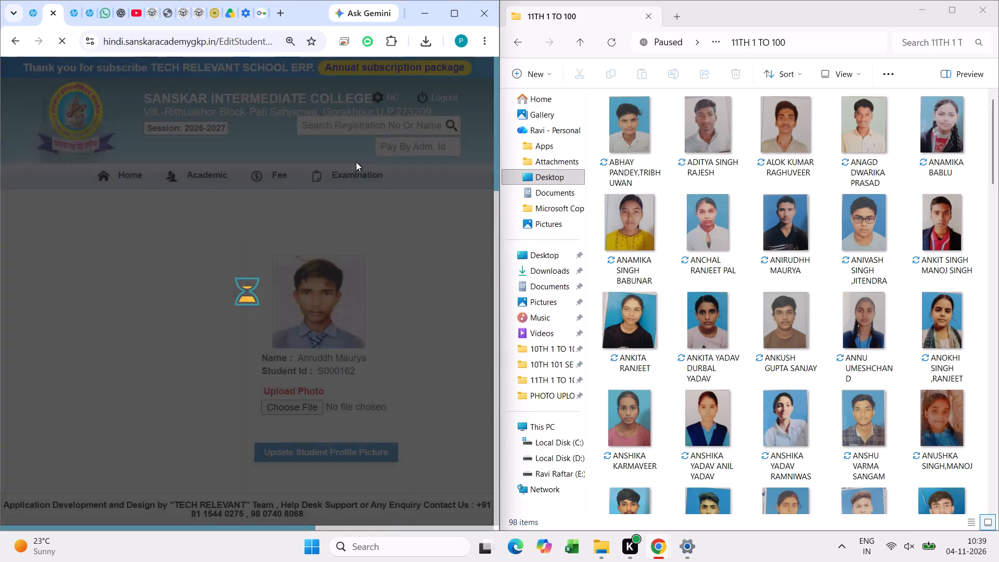
double_click(351, 126)
key("a")
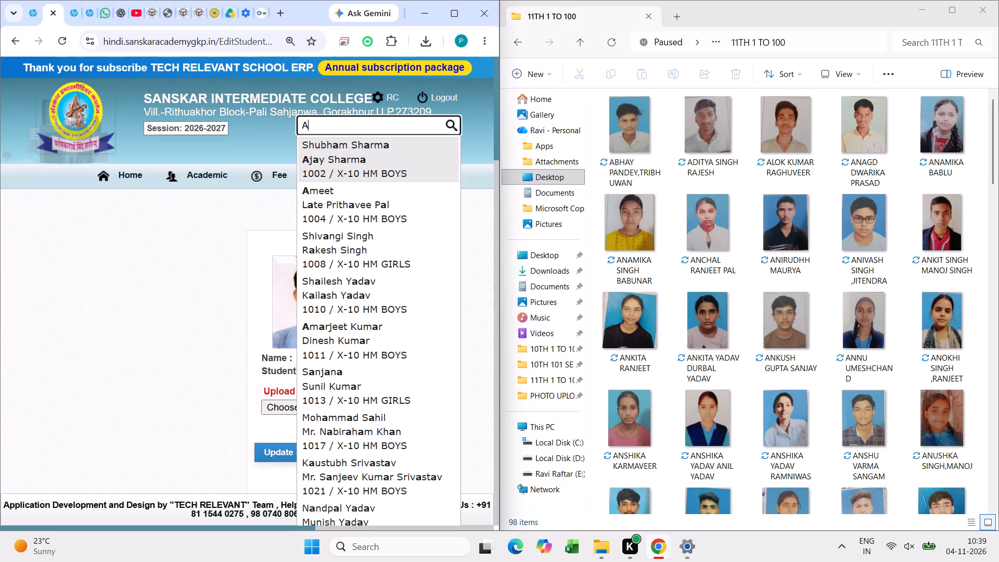
type("VIN")
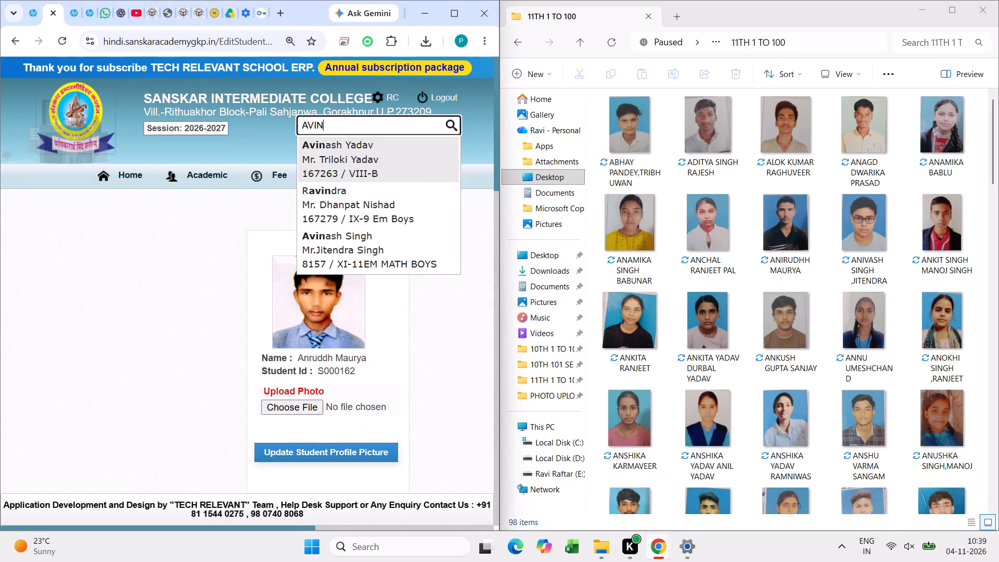
left_click(313, 252)
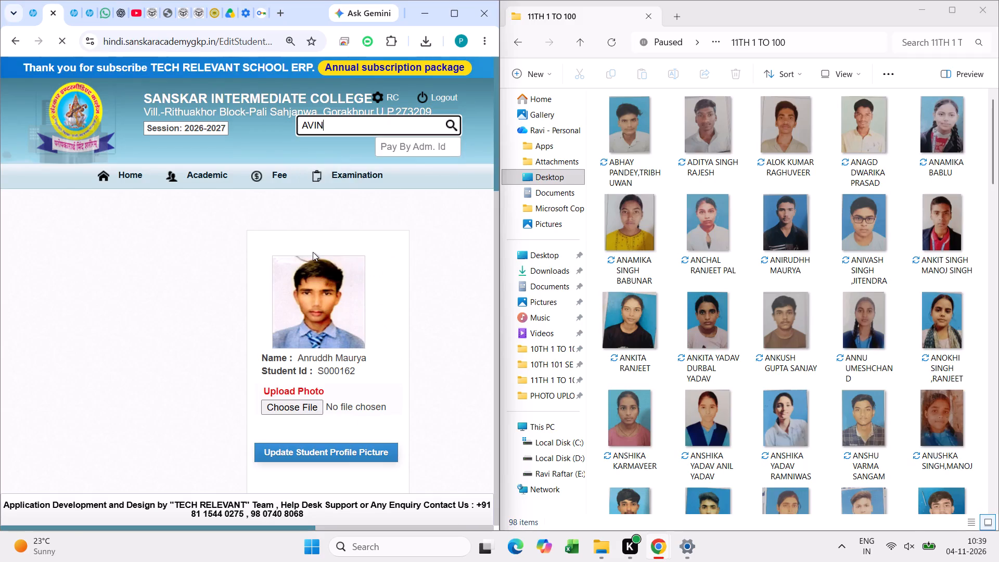
scroll(351, 367, "down", 5)
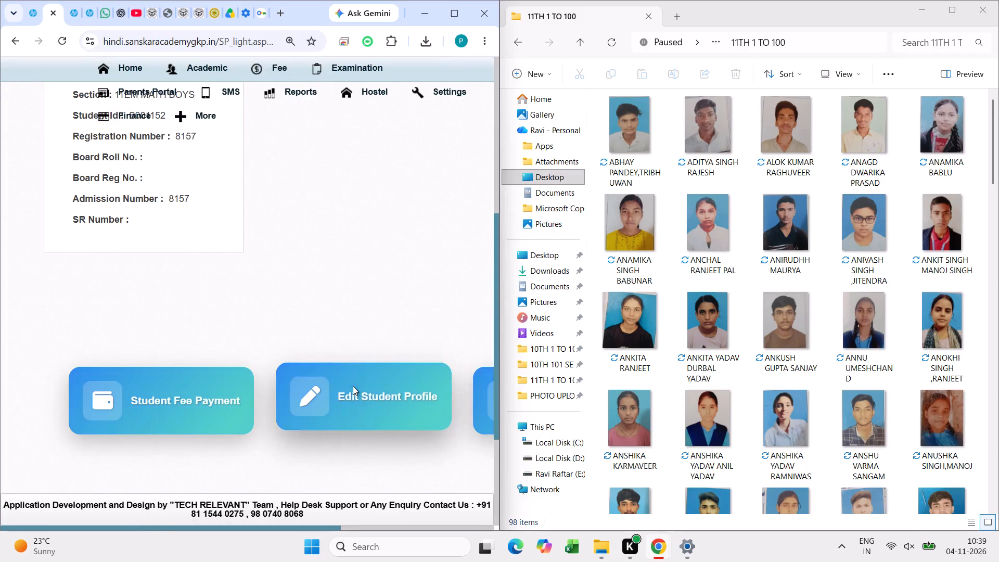
left_click(357, 400)
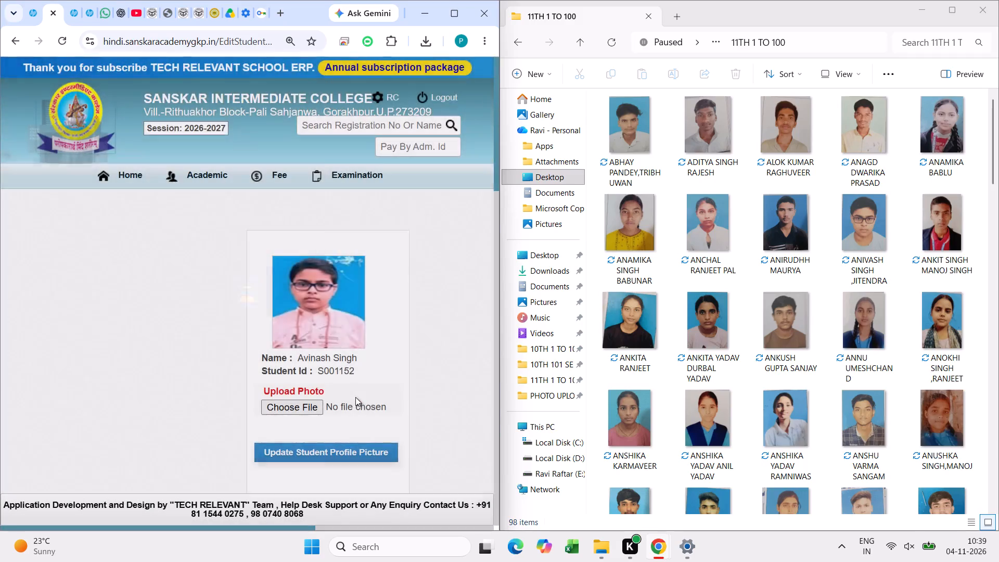
scroll(354, 397, "down", 1)
left_click(320, 448)
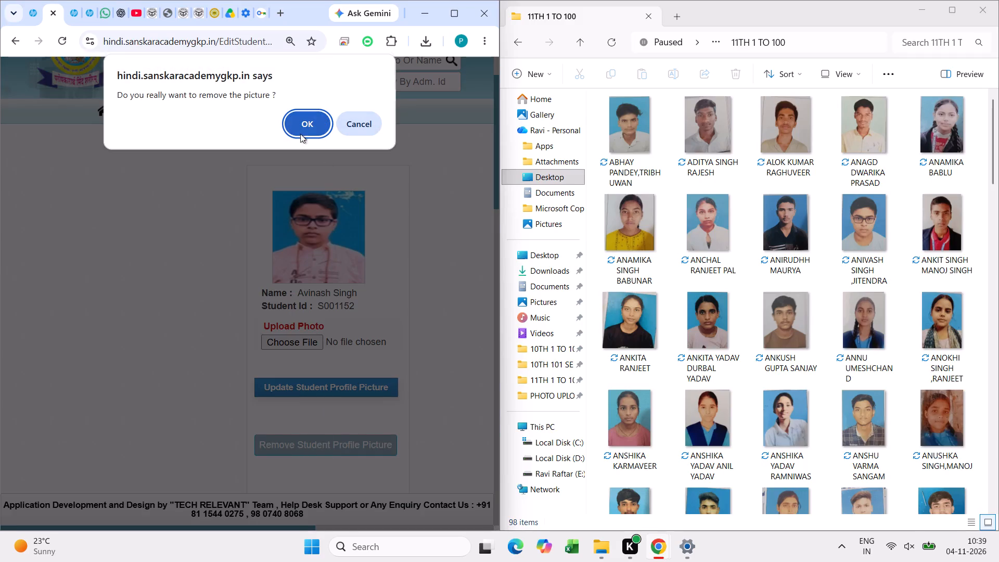
left_click(294, 126)
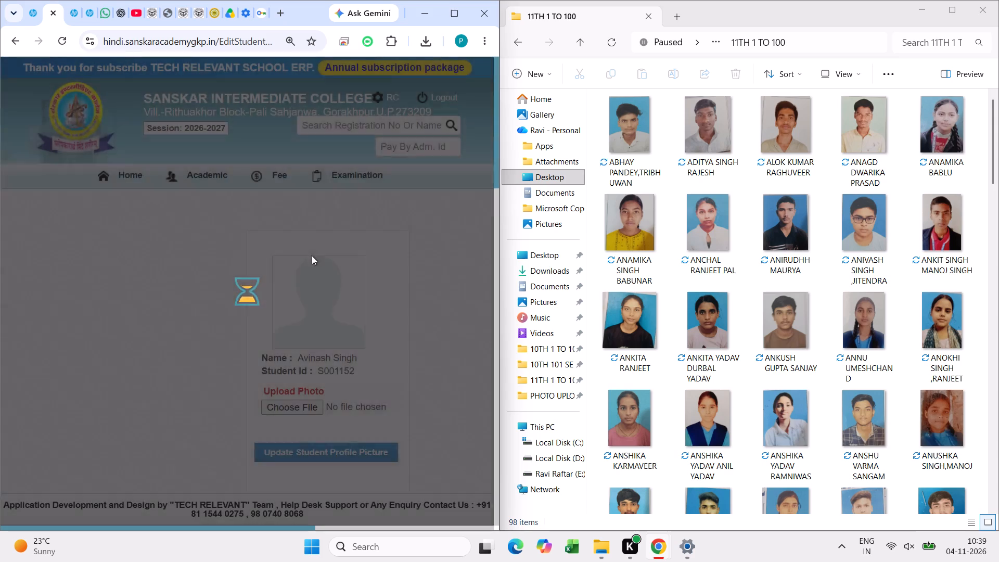
scroll(316, 299, "down", 1)
left_click(304, 339)
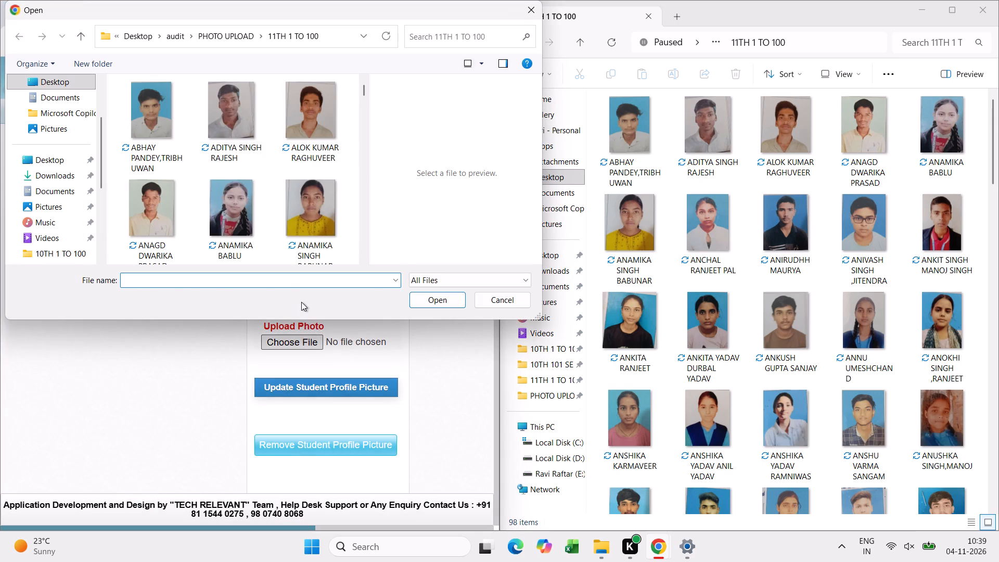
key("a")
type("VI")
key("BackSpace")
key("BackSpace")
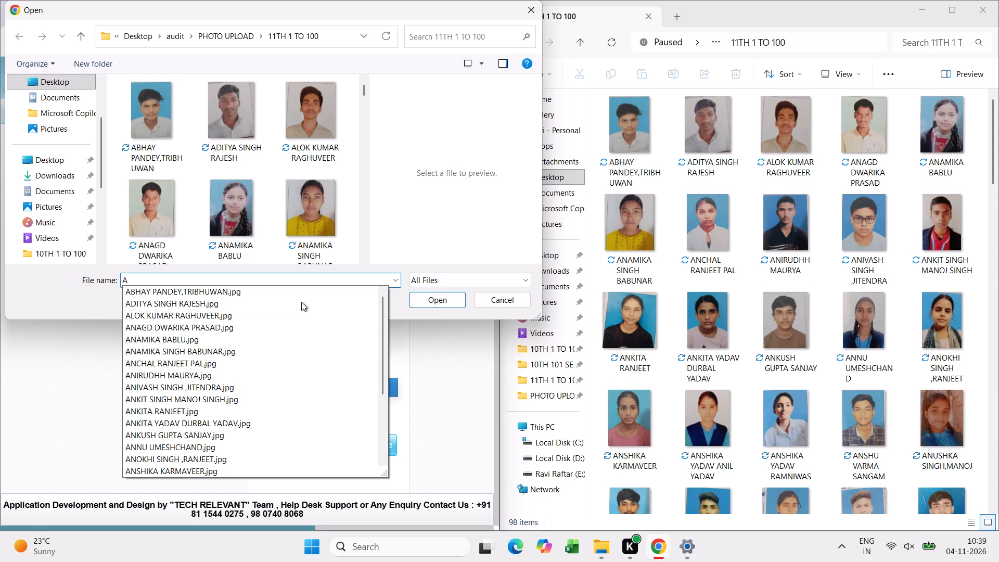
left_click(219, 391)
left_click(424, 300)
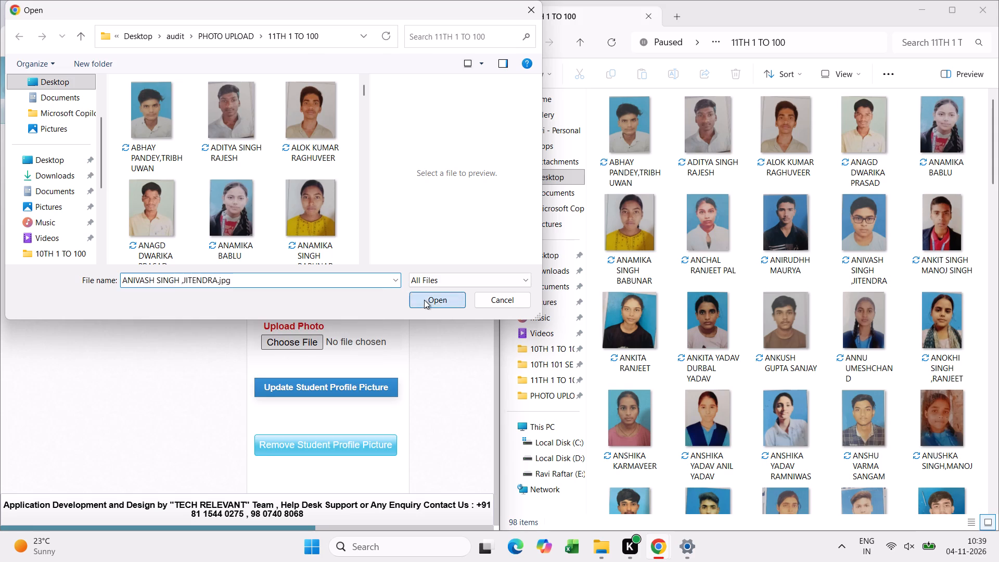
left_click(350, 375)
left_click(348, 387)
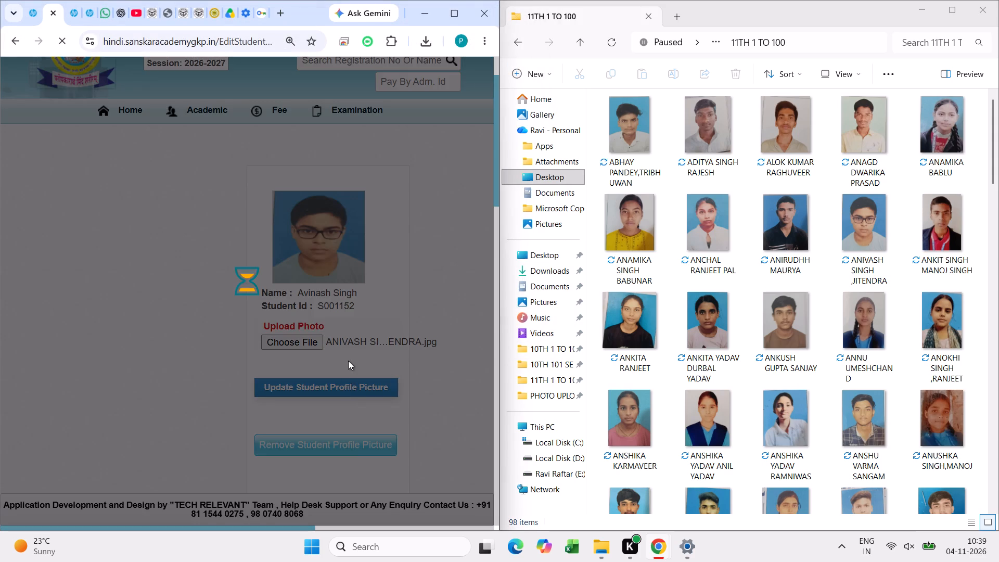
left_click(334, 127)
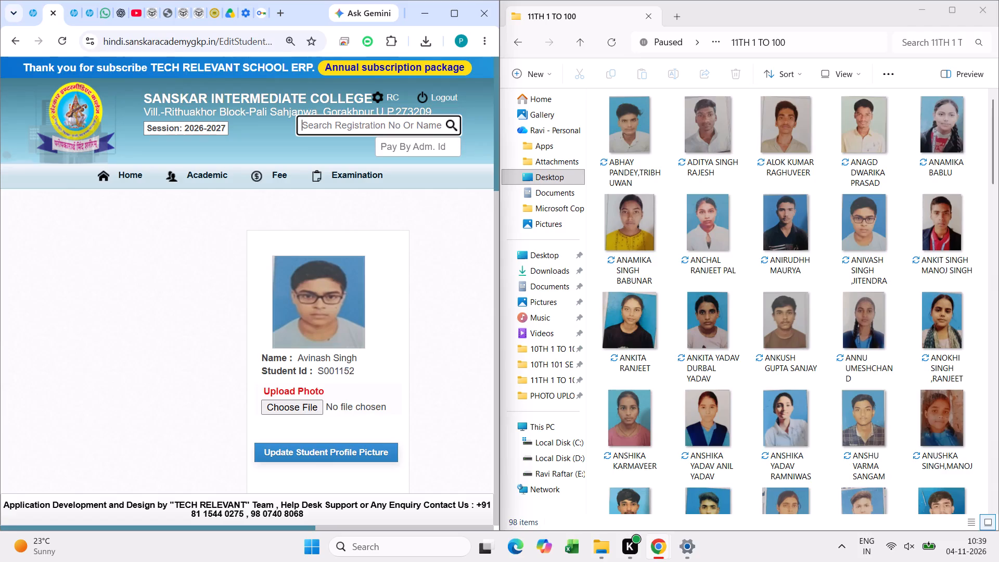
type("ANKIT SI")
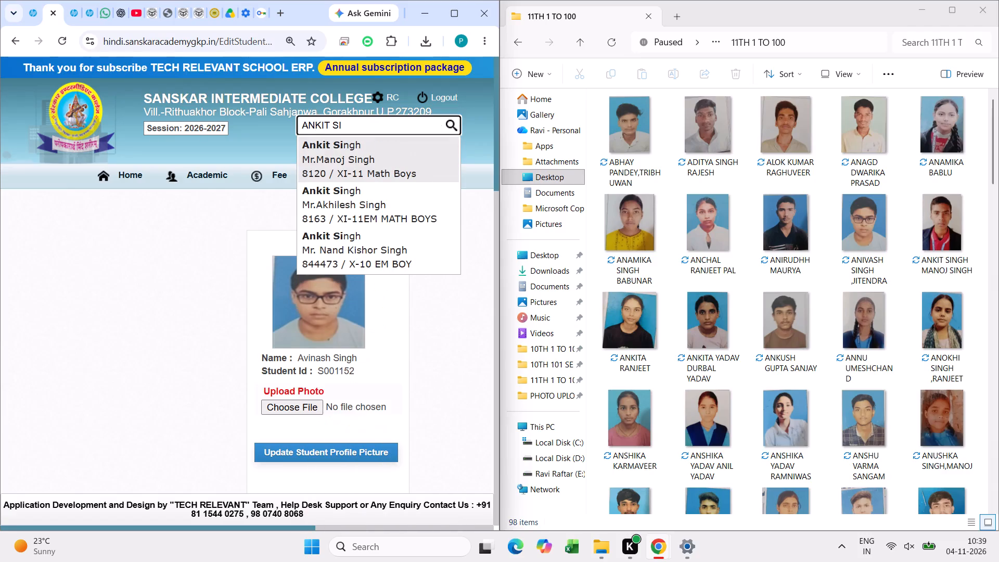
left_click(361, 159)
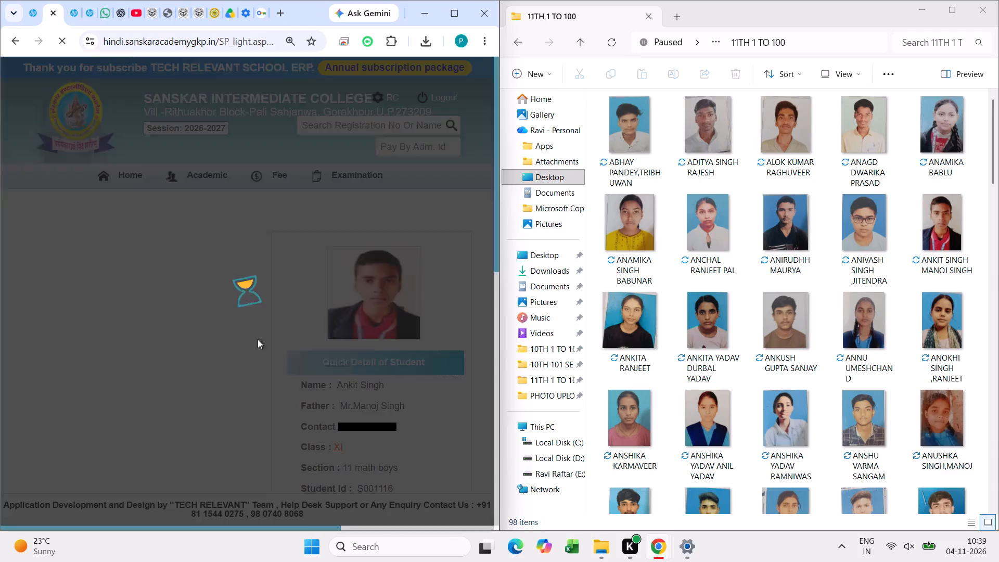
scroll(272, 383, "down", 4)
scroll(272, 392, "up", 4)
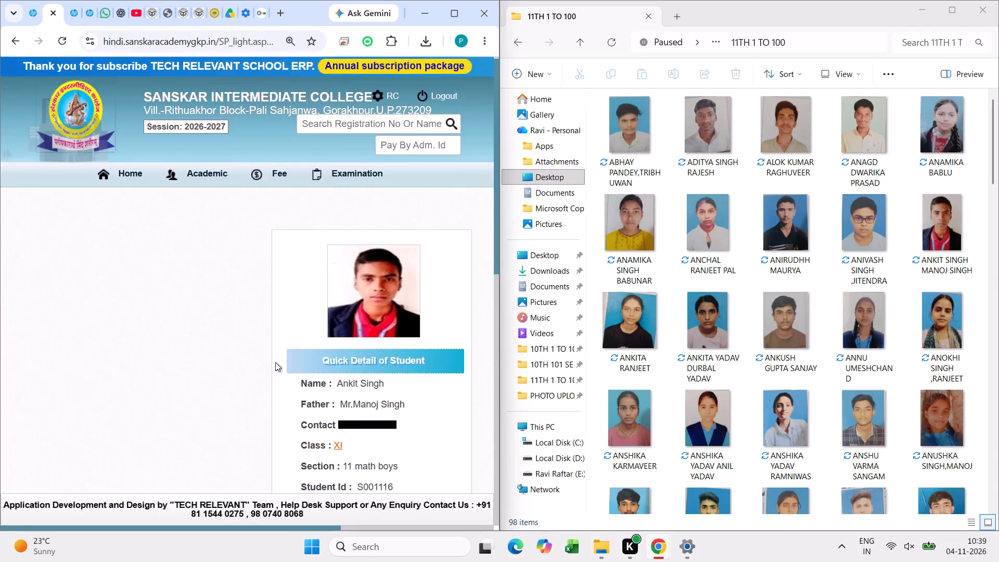
left_click(309, 128)
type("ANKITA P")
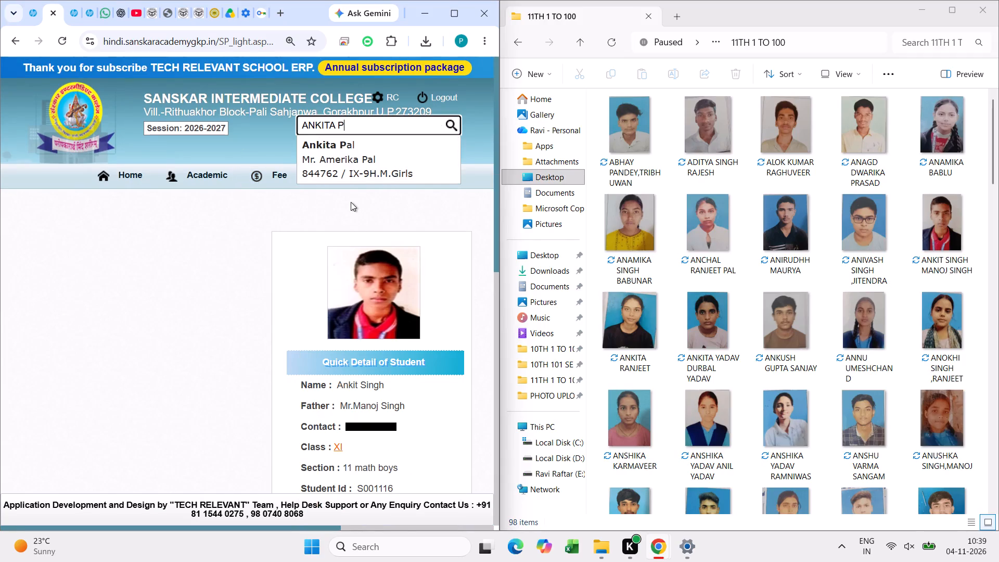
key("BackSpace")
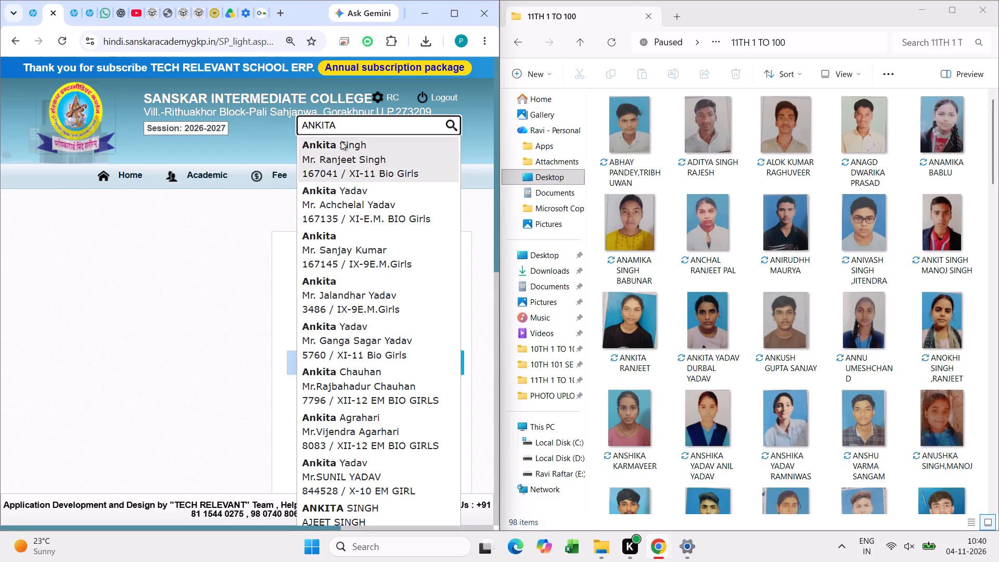
left_click(344, 156)
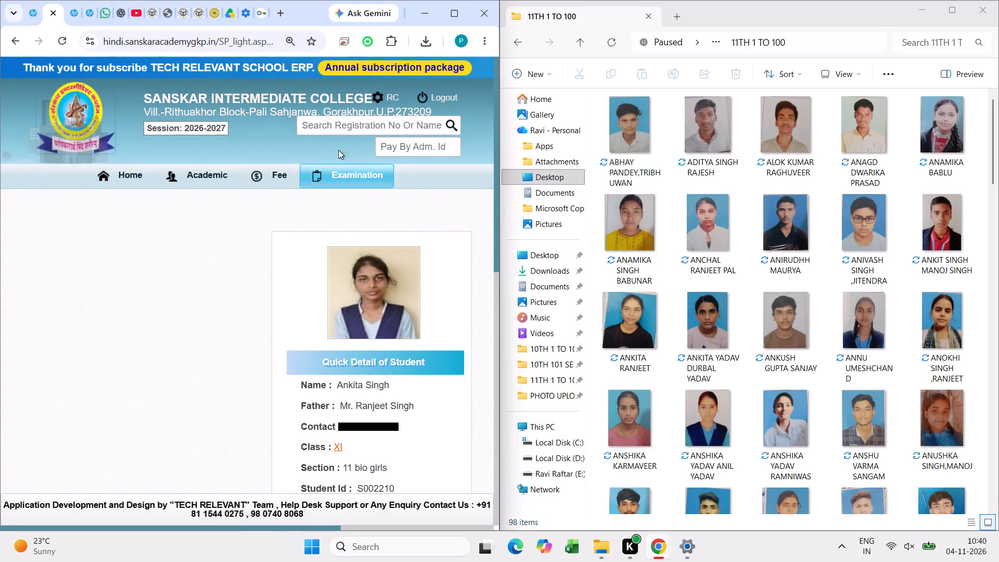
left_click(334, 130)
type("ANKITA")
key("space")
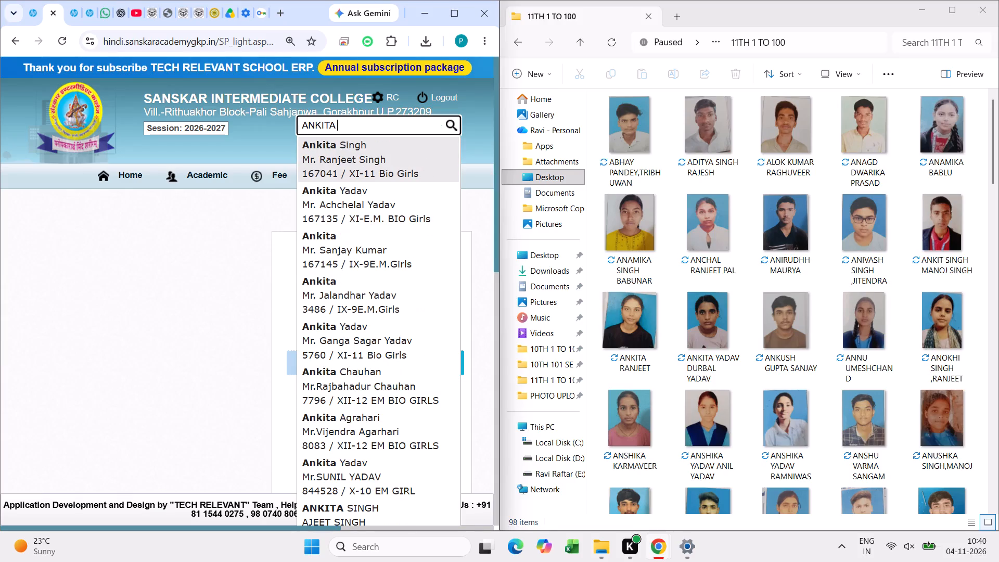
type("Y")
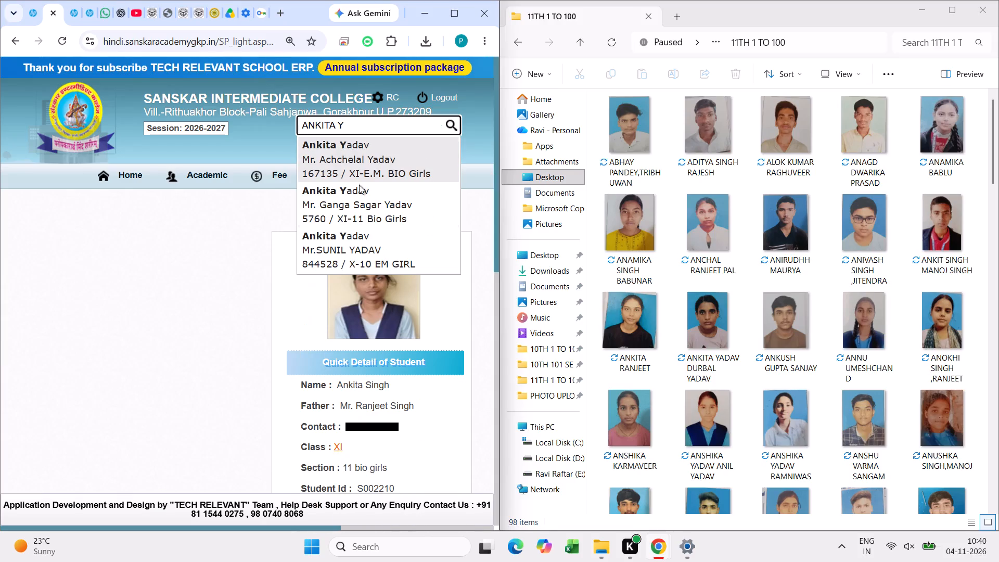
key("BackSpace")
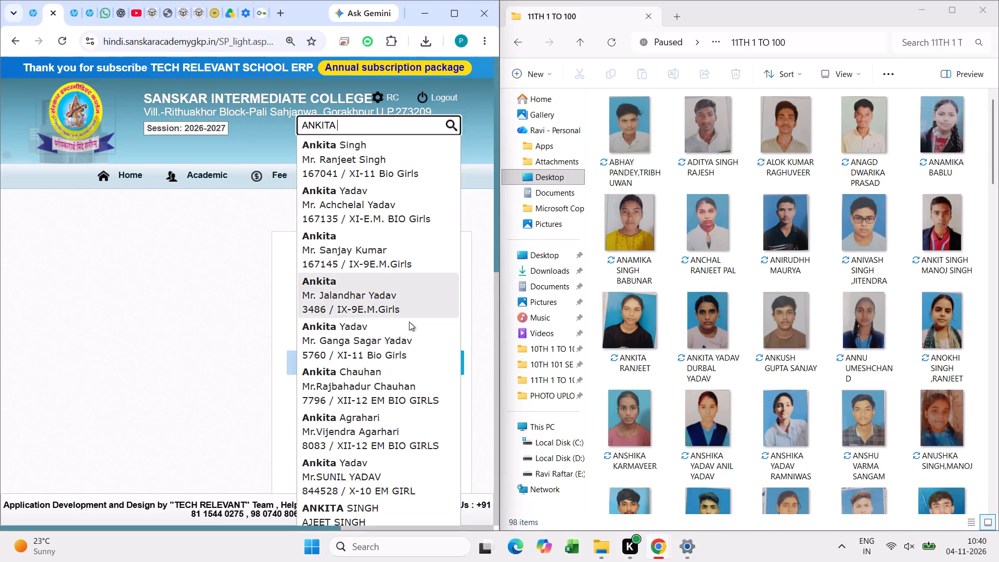
scroll(404, 451, "down", 2)
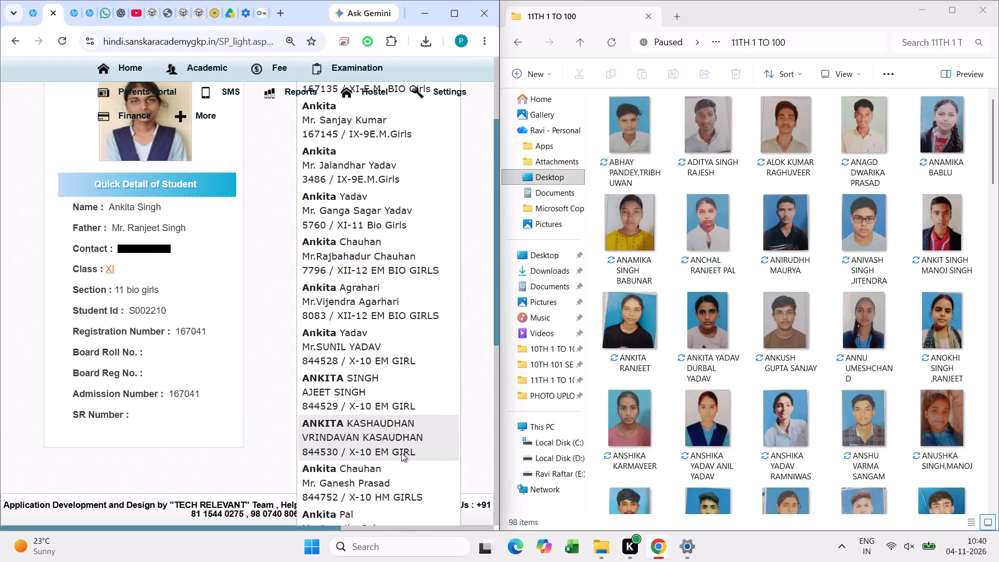
scroll(368, 480, "down", 2)
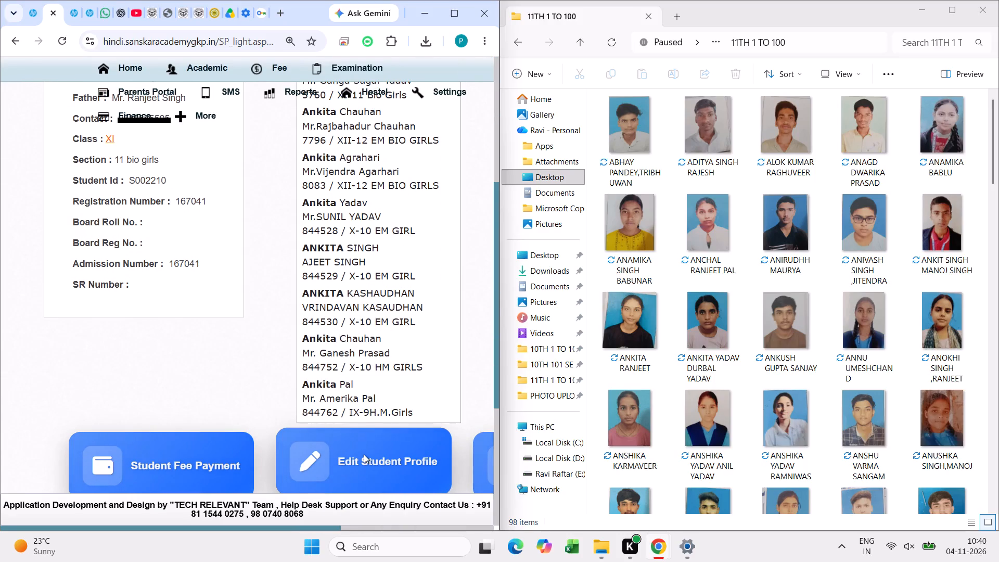
scroll(382, 411, "up", 2)
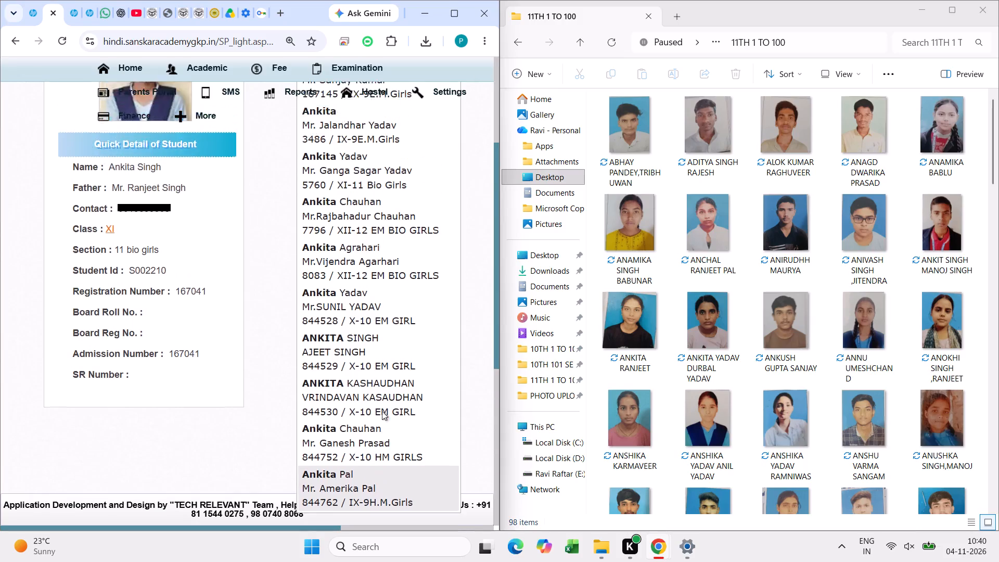
scroll(382, 411, "up", 1)
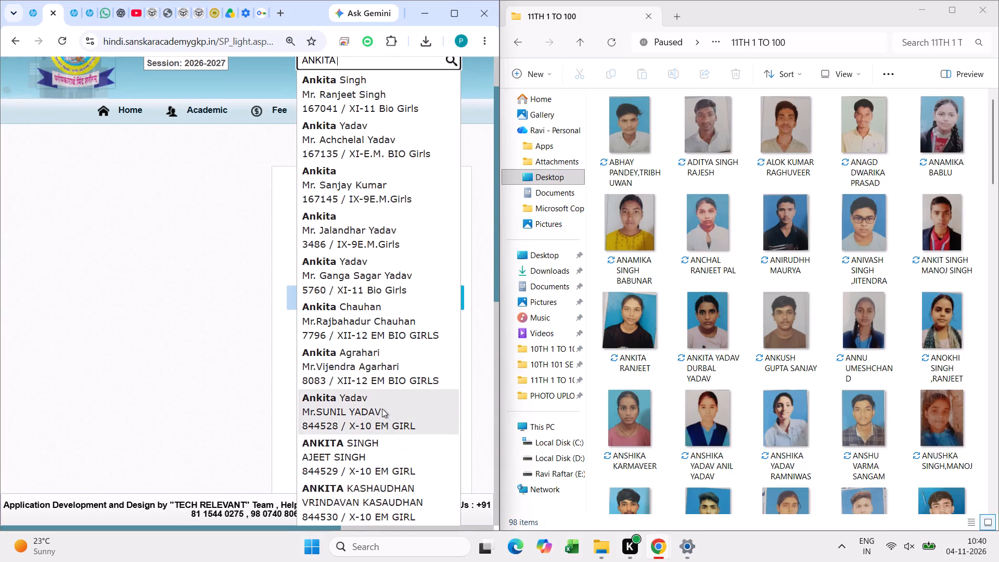
scroll(382, 408, "up", 1)
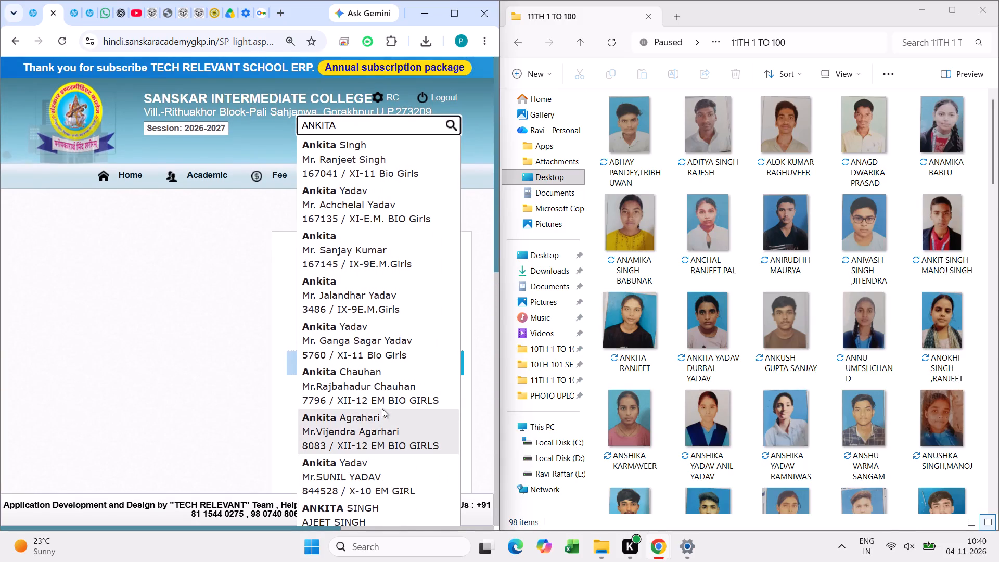
scroll(382, 408, "up", 1)
scroll(382, 408, "down", 2)
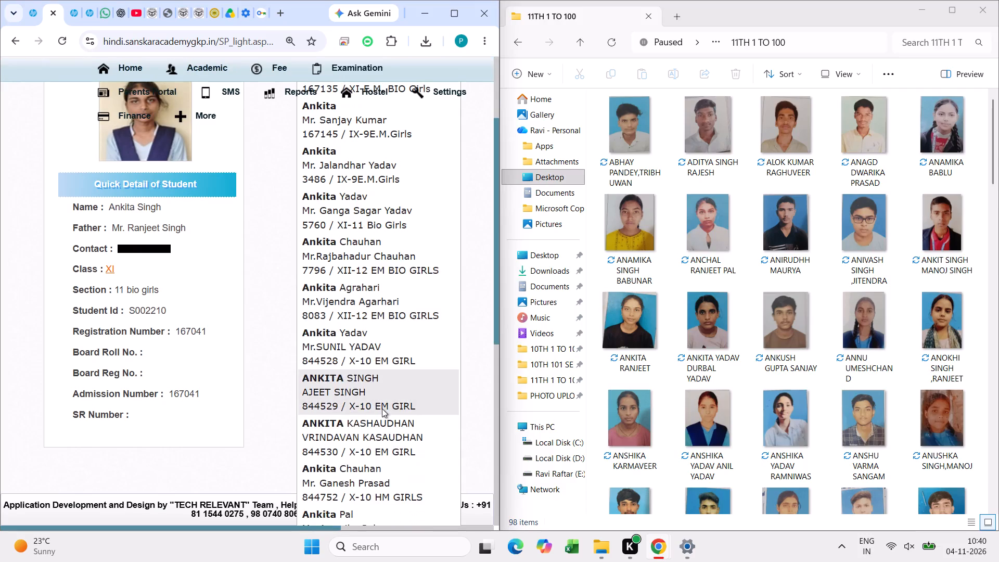
scroll(382, 408, "down", 2)
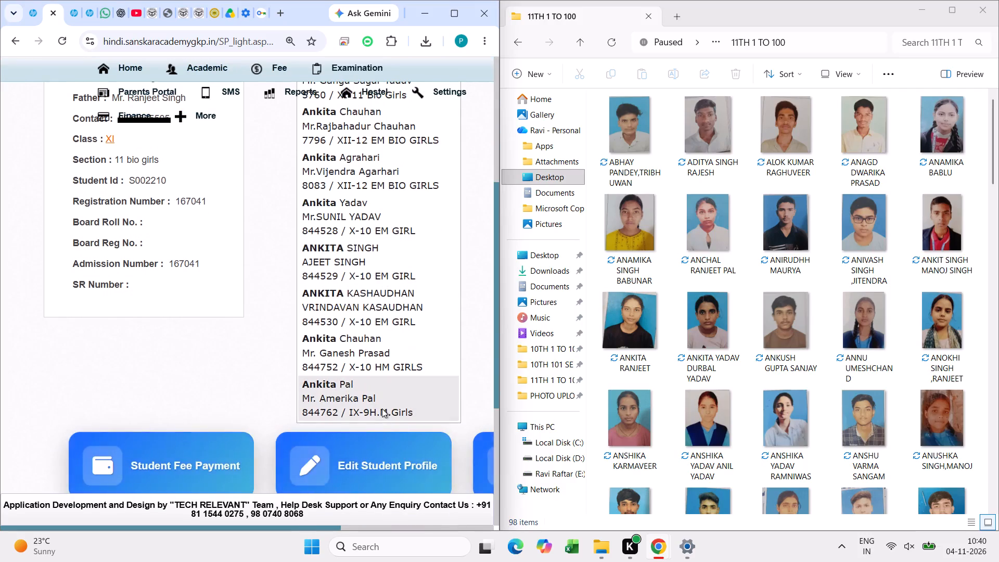
scroll(382, 408, "up", 4)
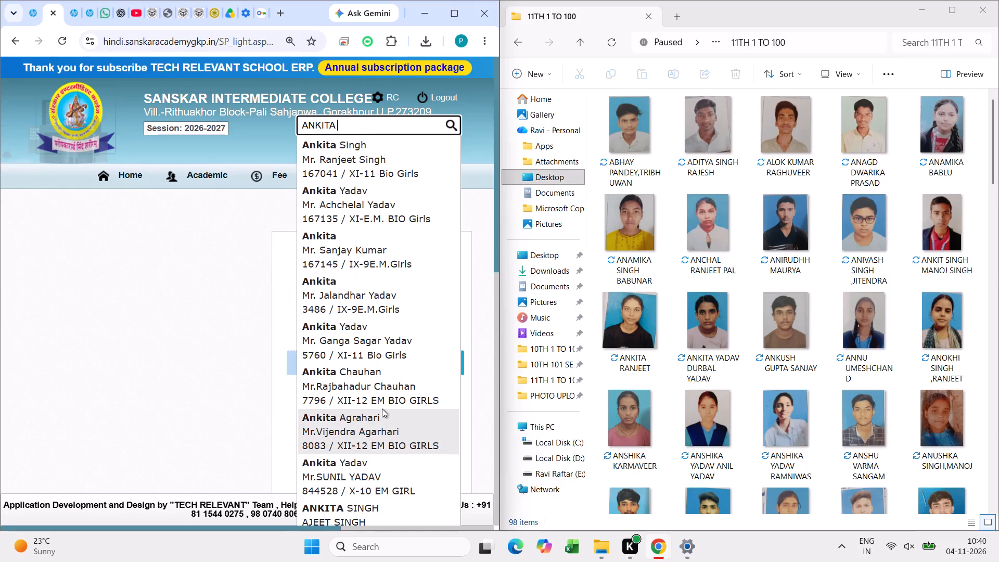
Search for Ankita's record by her father's name instead, using DUR.
key("BackSpace")
key("BackSpace")
key("BackSpace")
key("BackSpace")
key("BackSpace")
key("BackSpace")
key("BackSpace")
key("BackSpace")
key("BackSpace")
key("BackSpace")
key("BackSpace")
key("BackSpace")
key("BackSpace")
key("BackSpace")
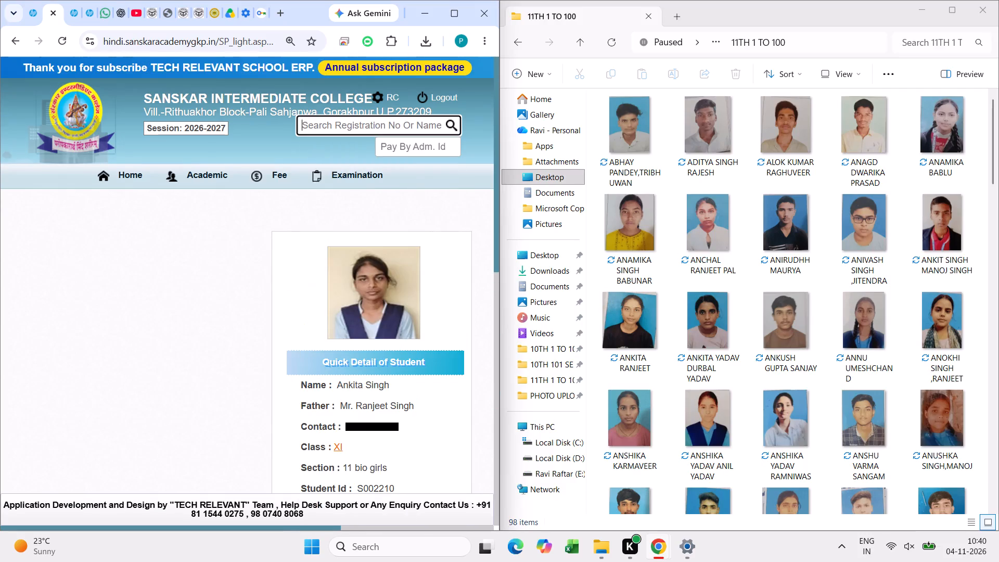
key("d")
key("u")
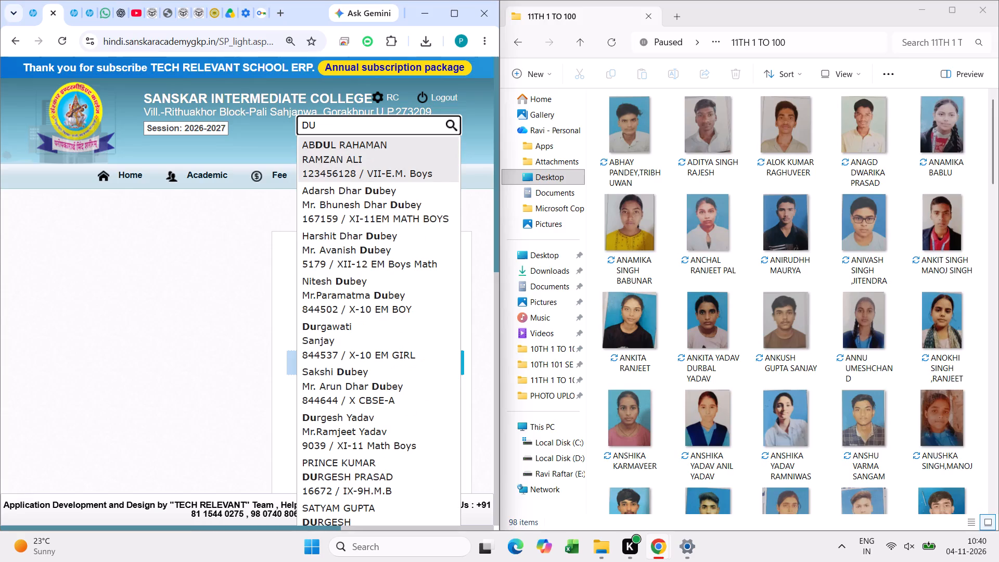
key("r")
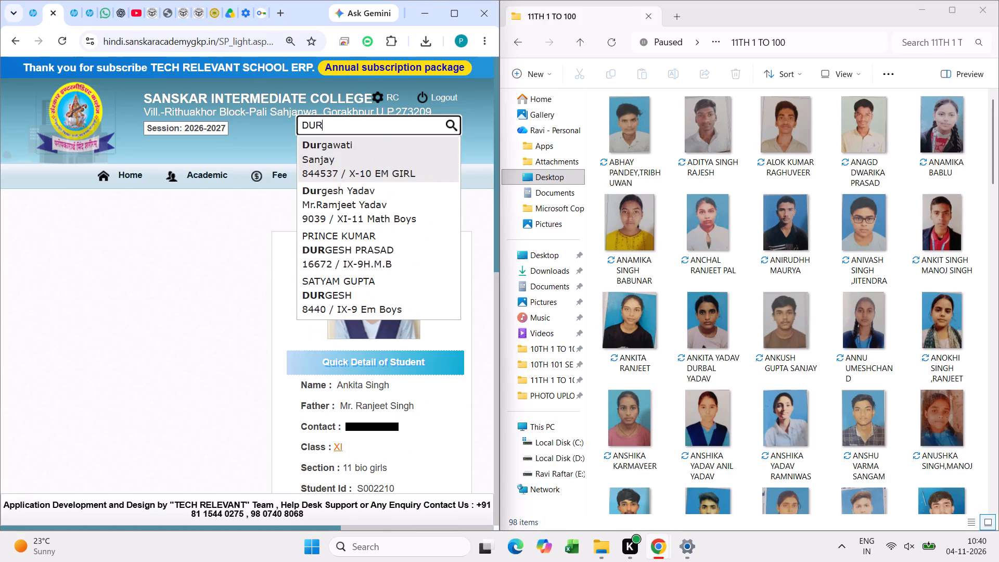
key("BackSpace")
key("BackSpace")
key("BackSpace")
key("BackSpace")
key("BackSpace")
key("BackSpace")
key("BackSpace")
key("BackSpace")
key("BackSpace")
key("BackSpace")
key("BackSpace")
key("BackSpace")
key("BackSpace")
key("BackSpace")
key("BackSpace")
key("BackSpace")
key("BackSpace")
key("BackSpace")
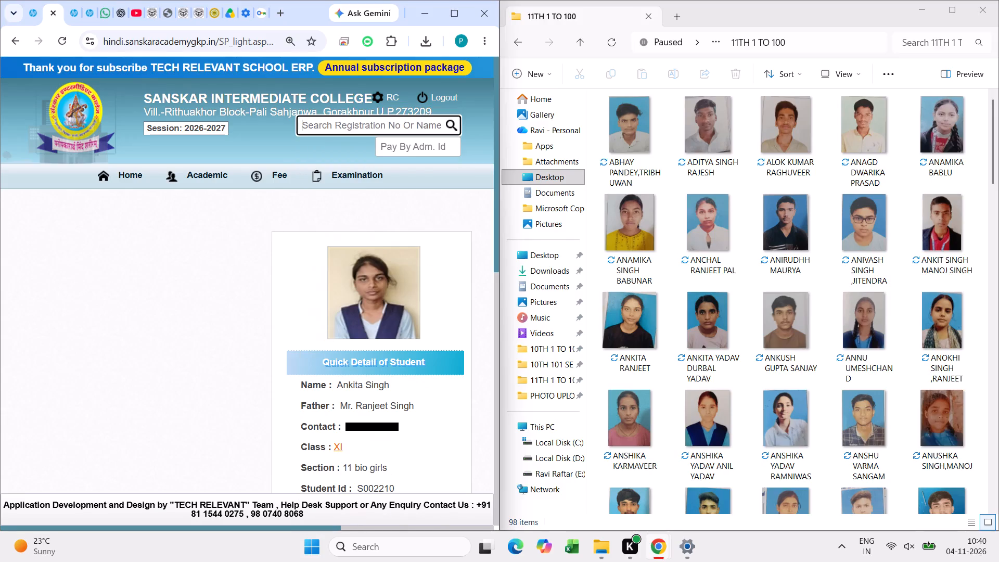
key("a")
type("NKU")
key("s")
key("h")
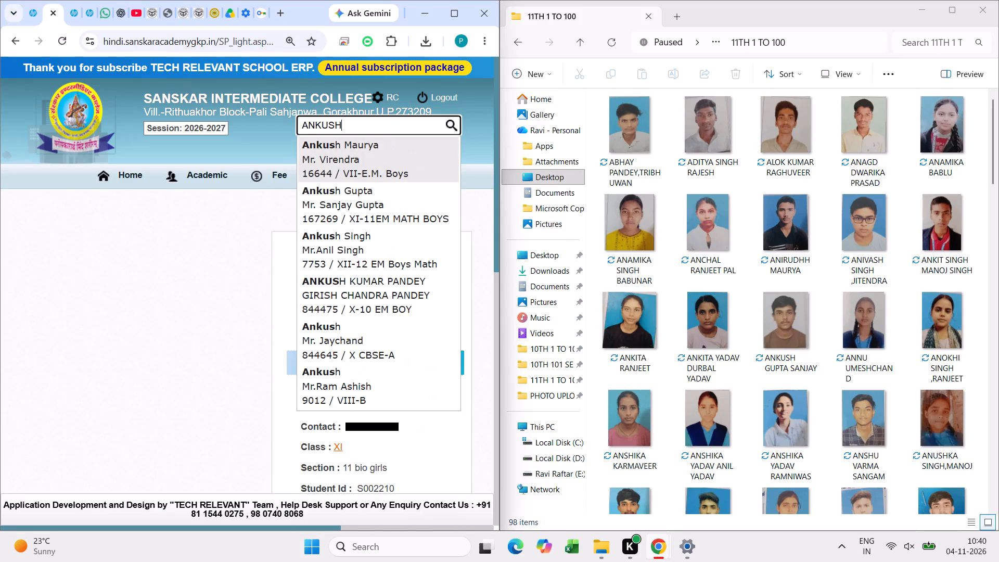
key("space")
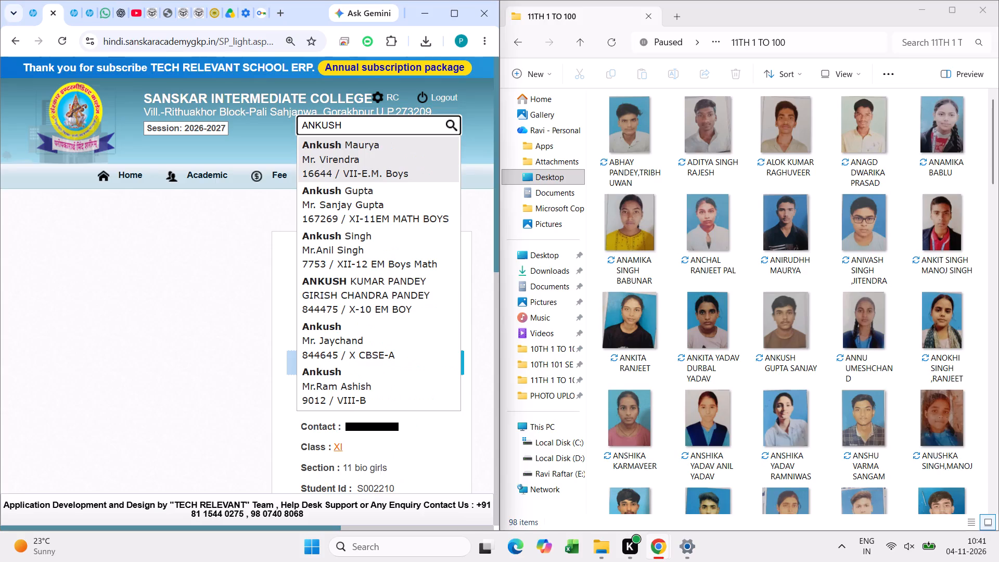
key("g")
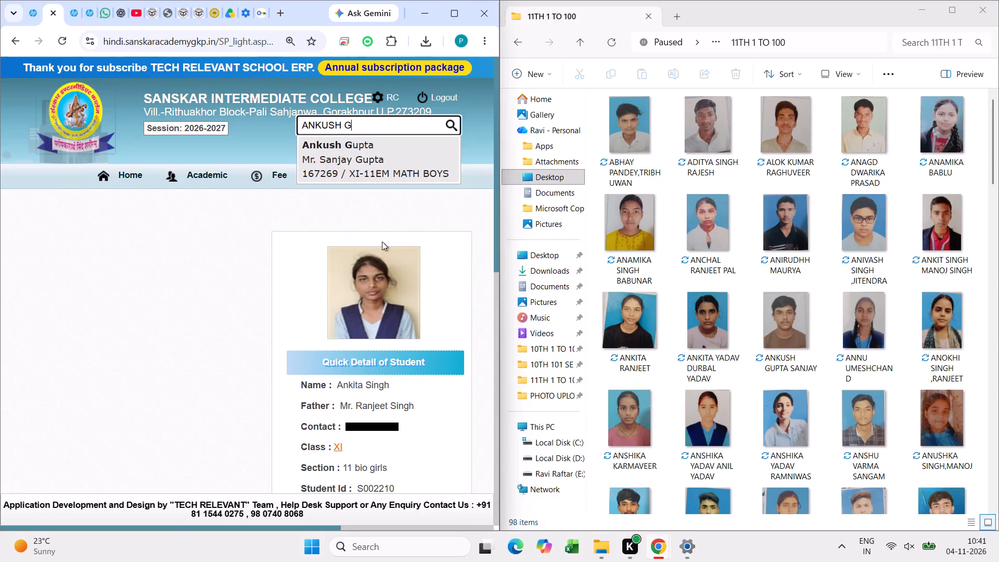
left_click(378, 165)
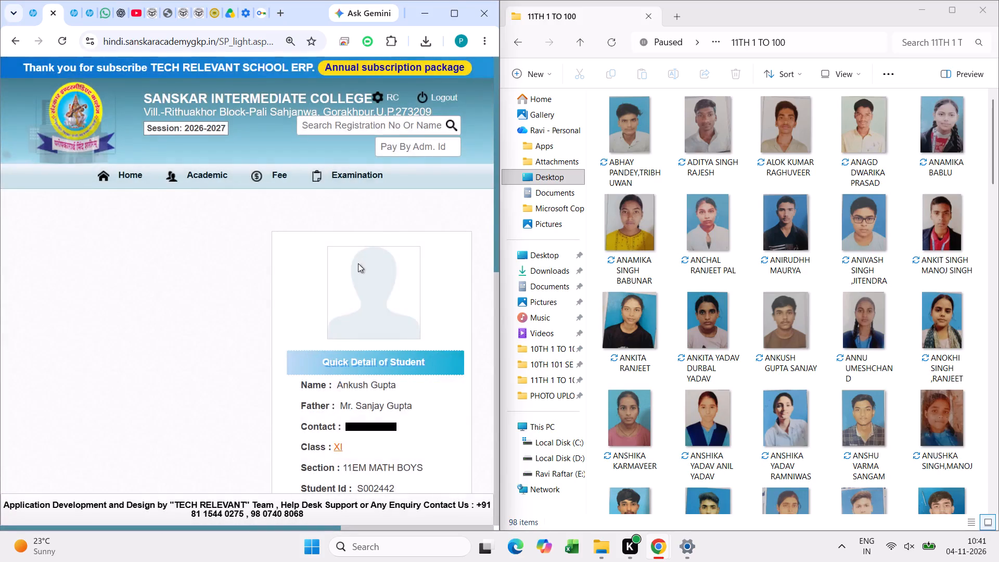
scroll(350, 285, "down", 4)
scroll(338, 329, "down", 1)
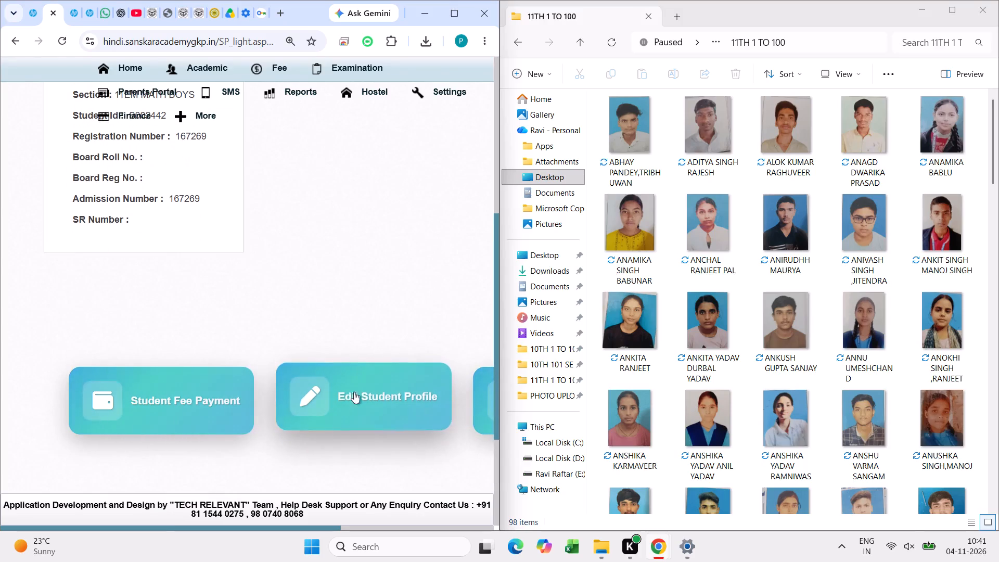
left_click(354, 389)
left_click(356, 395)
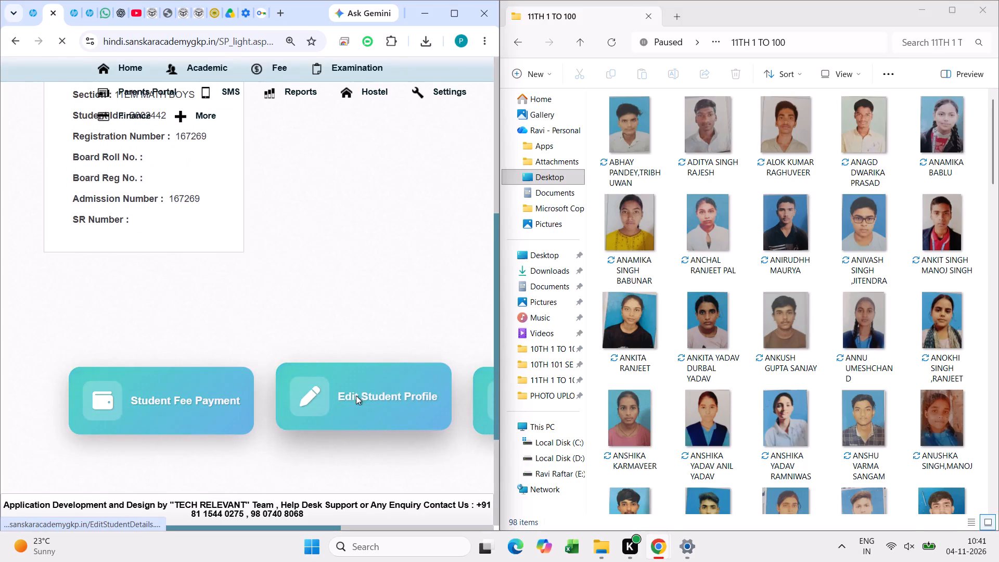
left_click(284, 405)
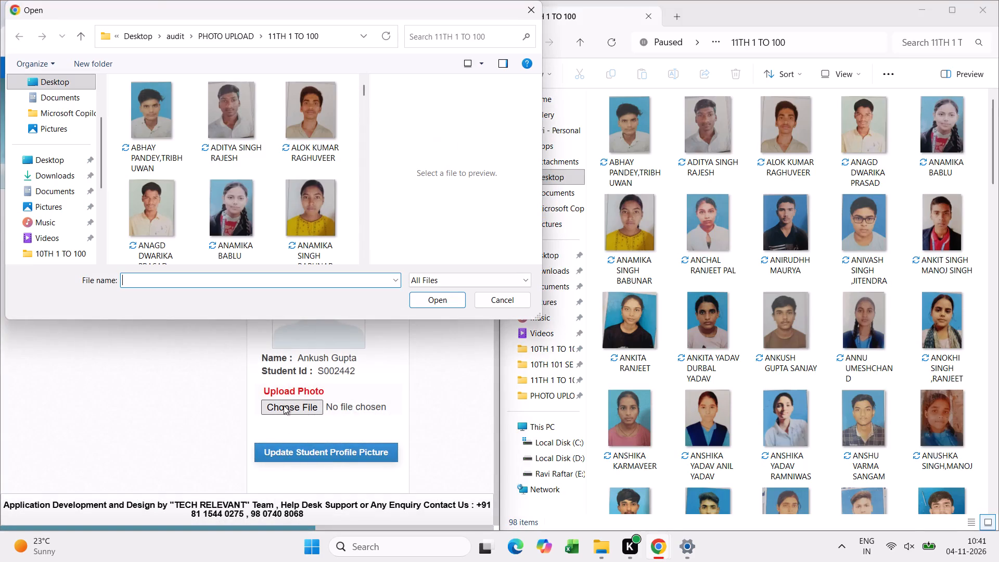
key("a")
type("NKU")
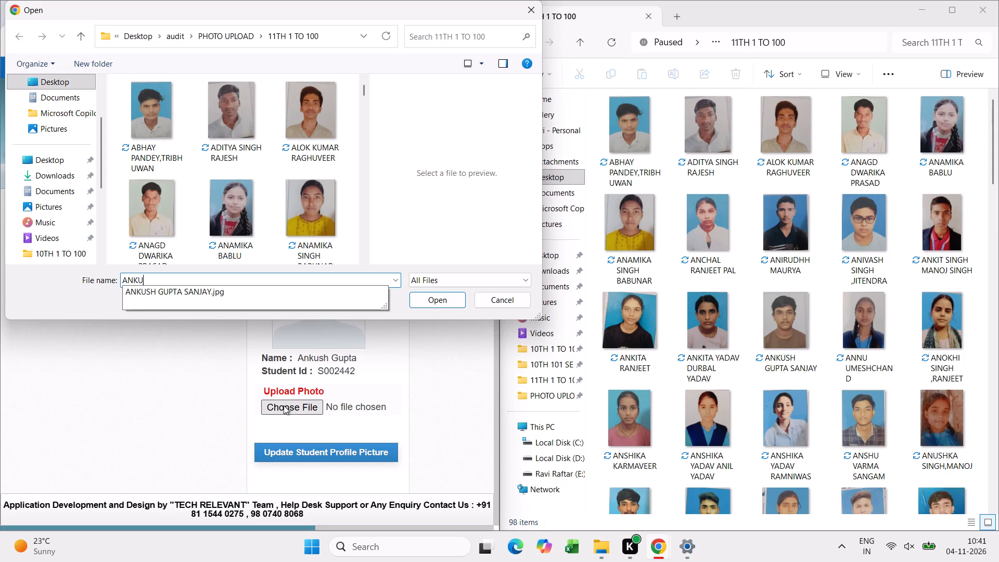
key("Down")
key("Return")
left_click(300, 457)
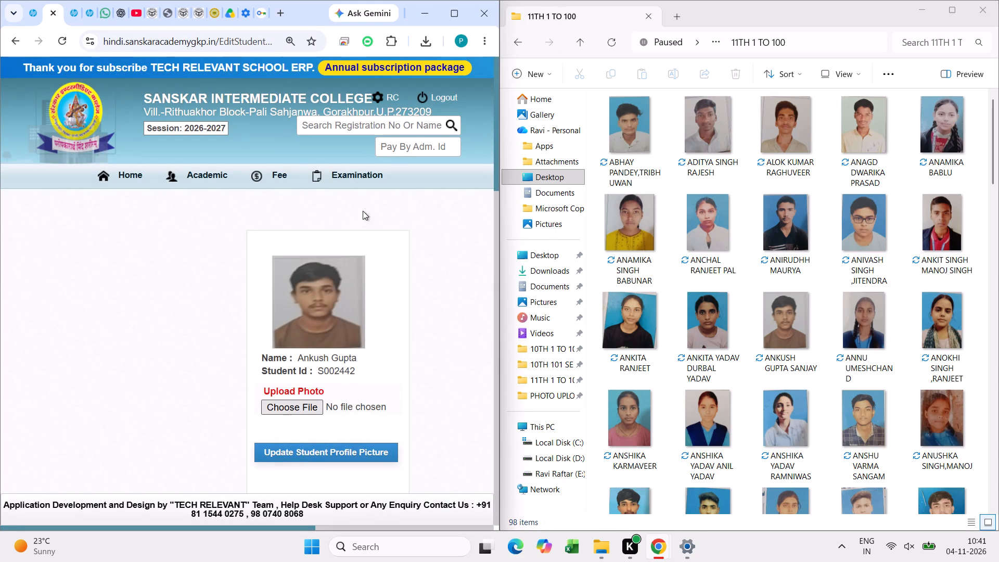
left_click(367, 123)
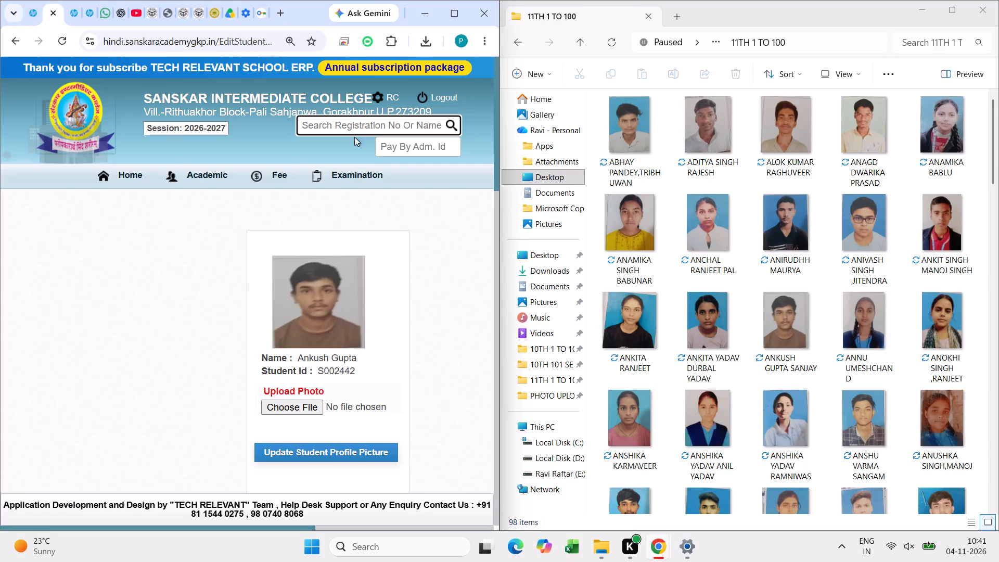
key("a")
type("NNU")
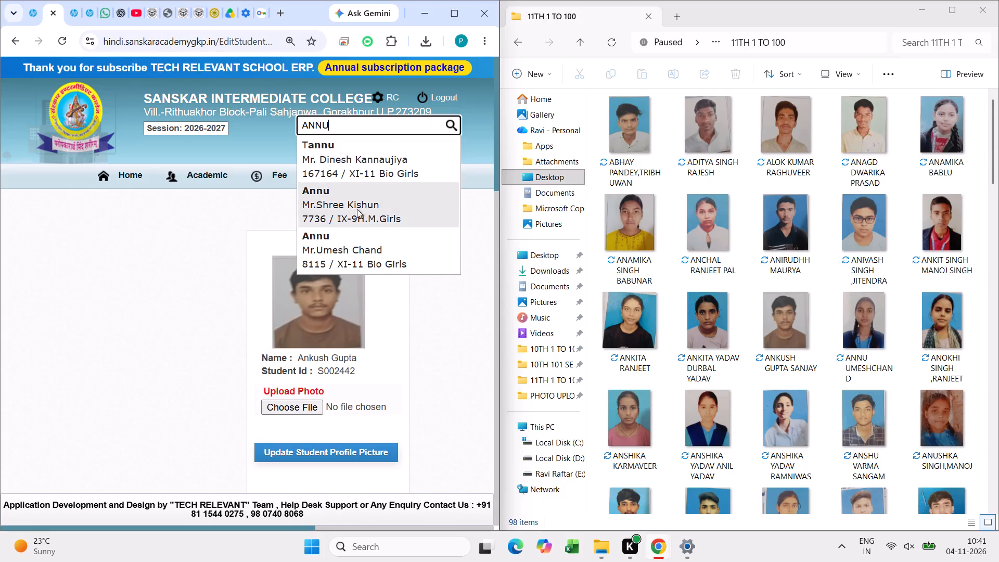
left_click(365, 239)
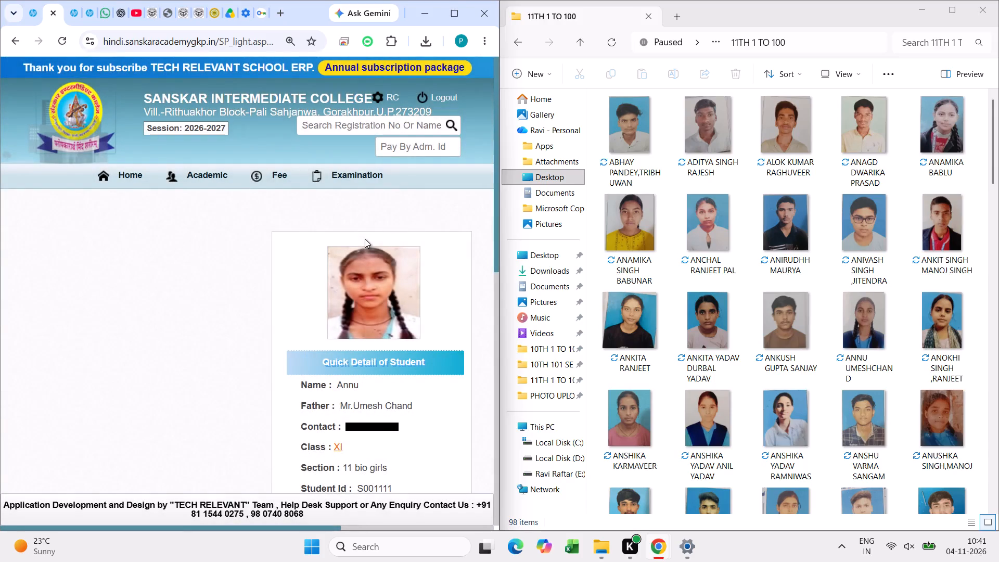
scroll(360, 252, "down", 3)
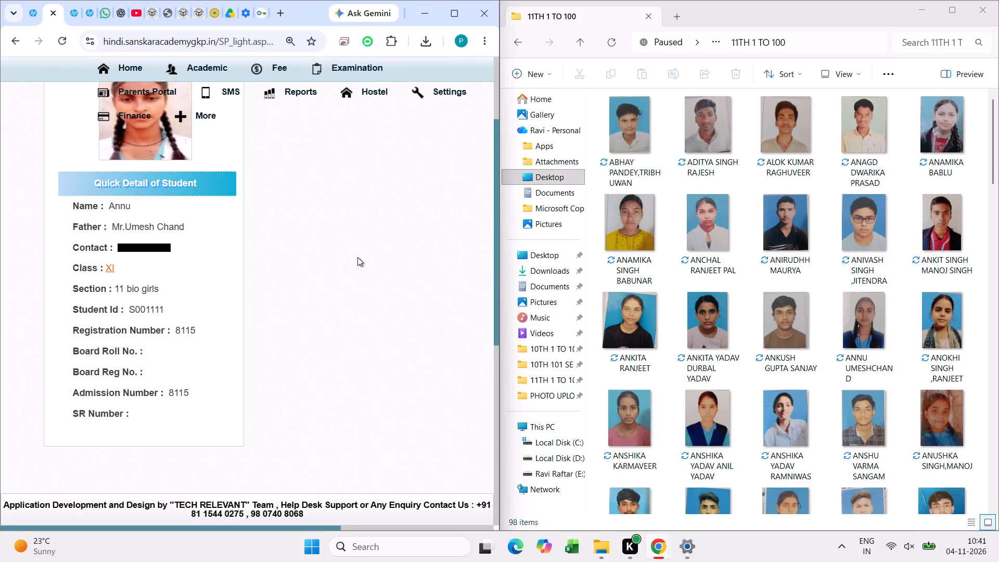
scroll(357, 257, "up", 1)
scroll(357, 257, "down", 3)
scroll(365, 302, "up", 1)
scroll(365, 303, "down", 3)
left_click(368, 260)
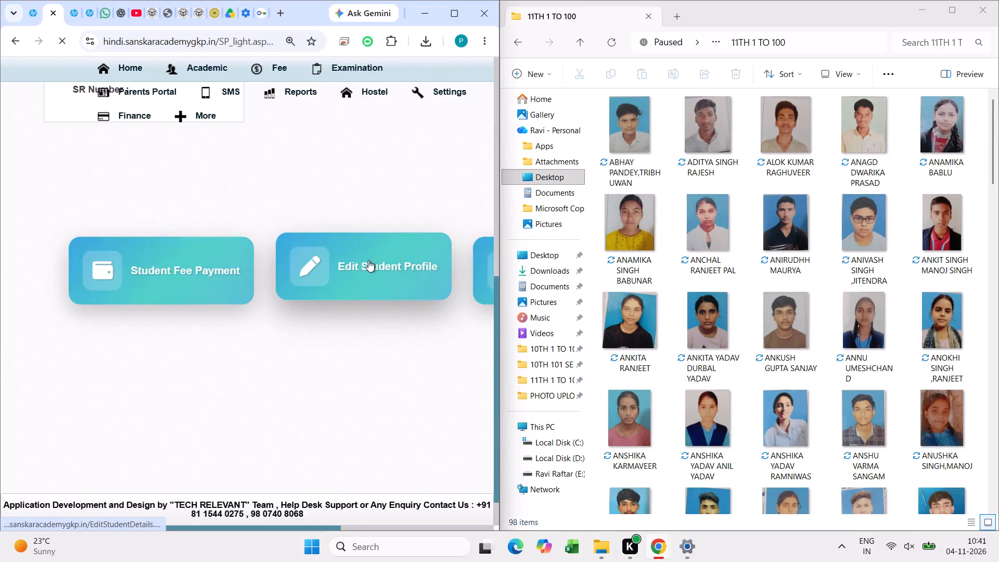
scroll(368, 260, "down", 4)
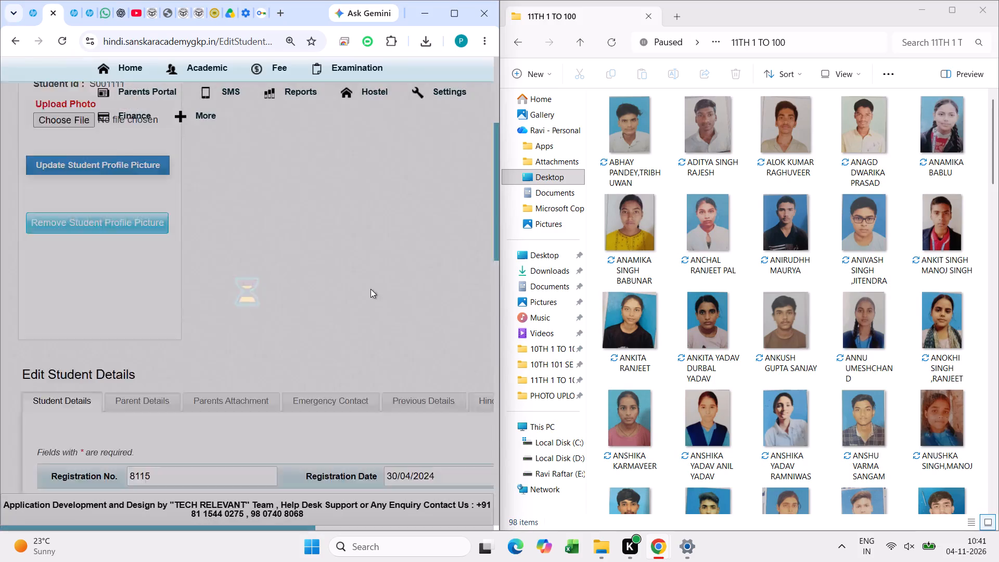
left_click(133, 205)
left_click(304, 120)
scroll(325, 259, "up", 1)
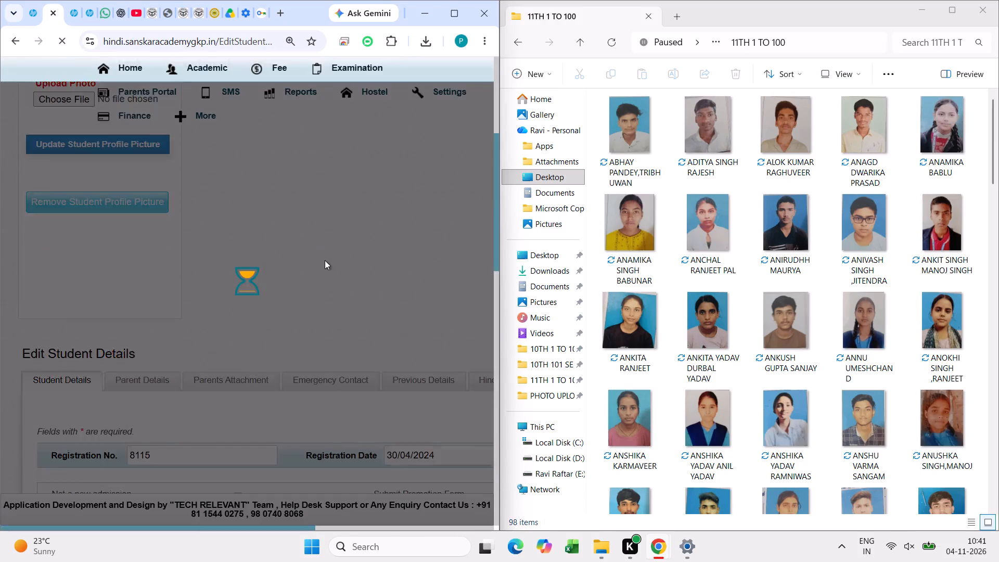
scroll(325, 260, "up", 2)
left_click(306, 412)
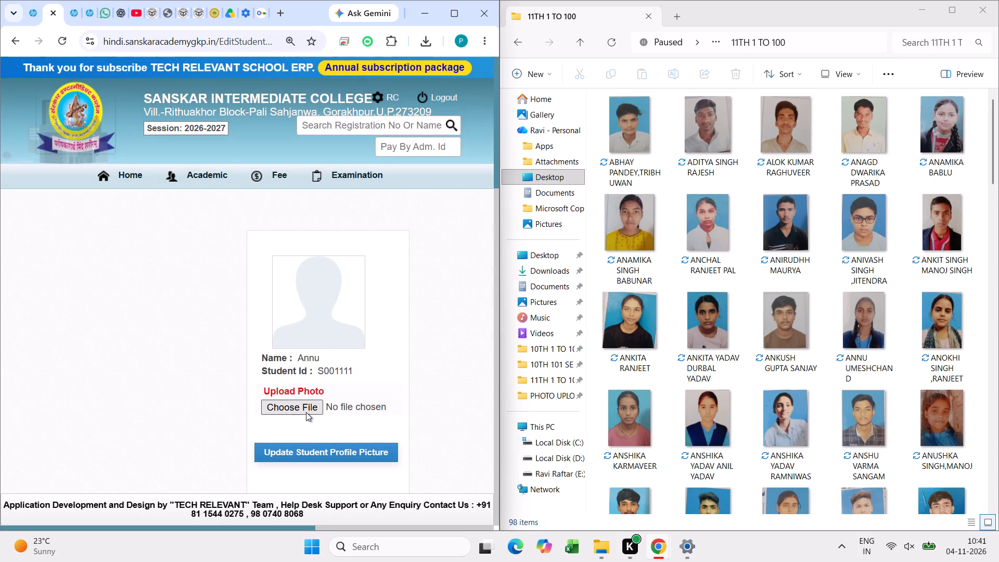
key("a")
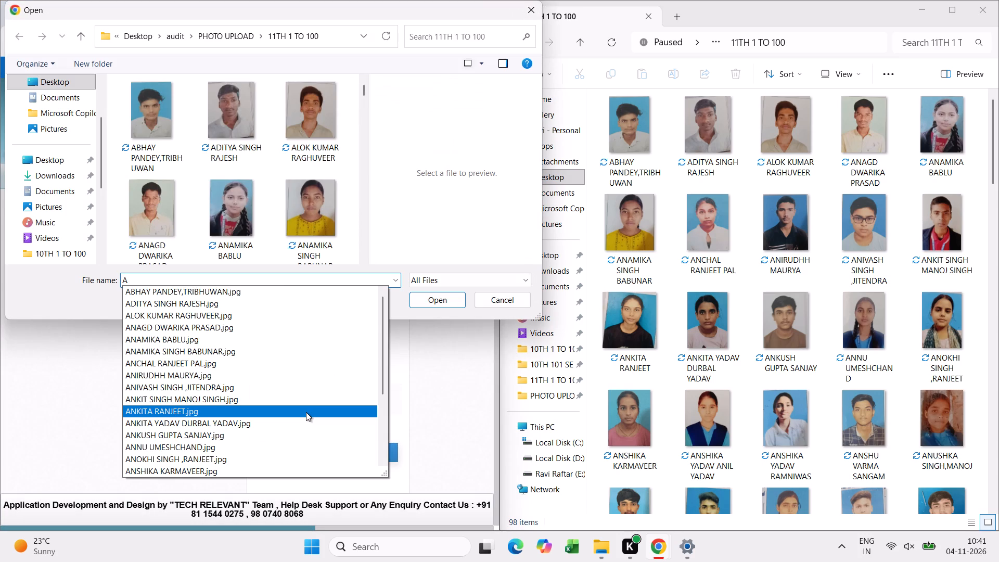
key("n")
key("n")
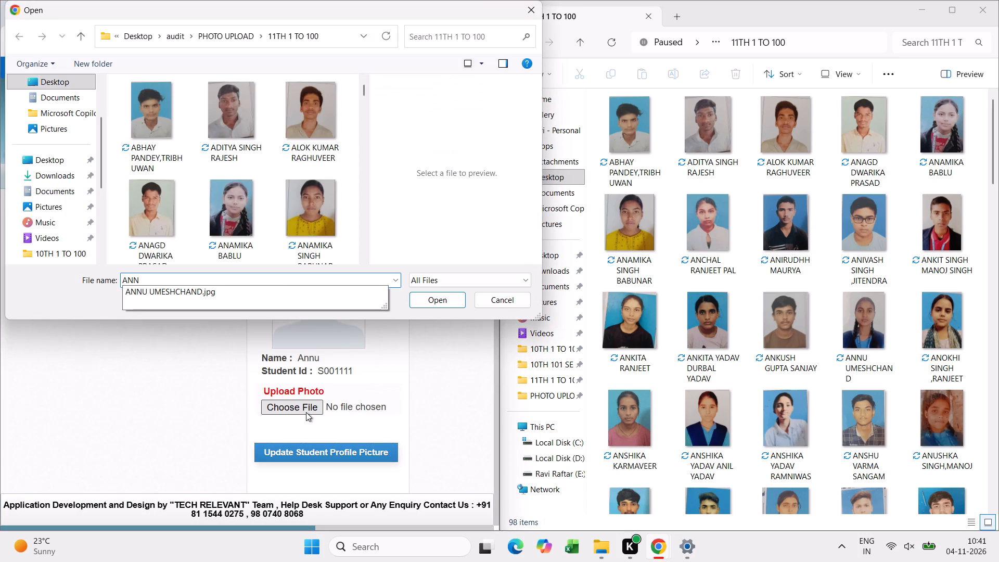
key("Down")
key("Return")
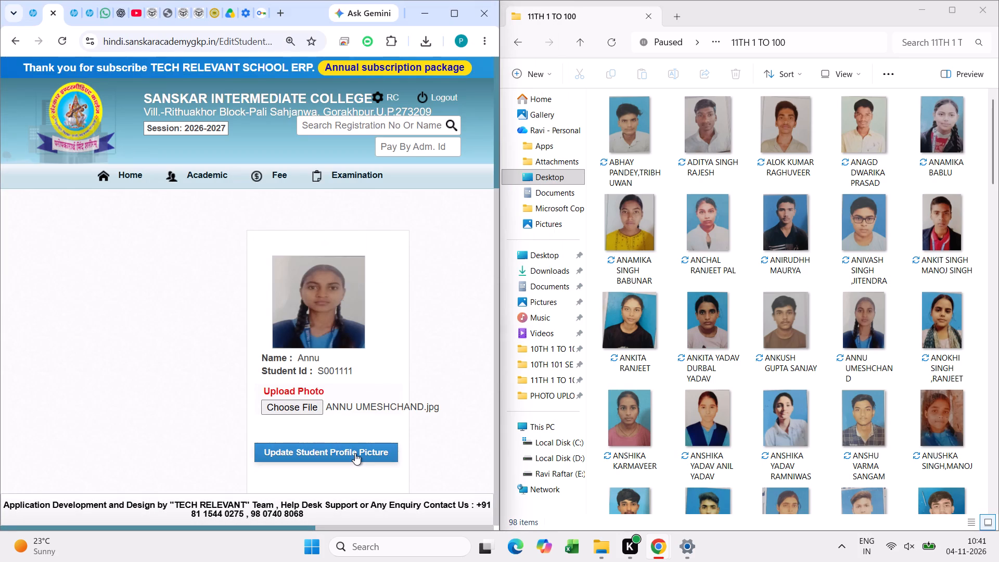
left_click(355, 453)
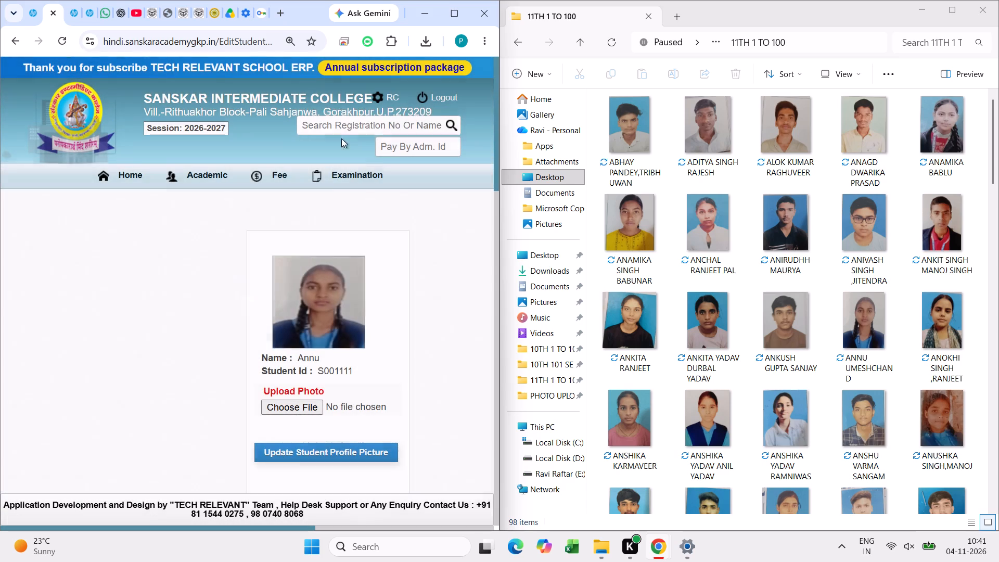
left_click(349, 116)
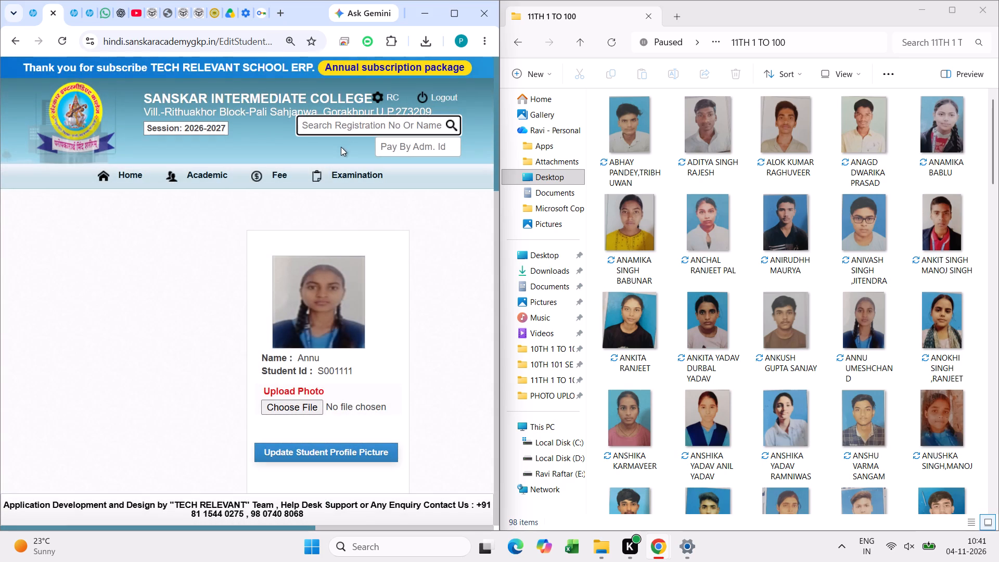
key("a")
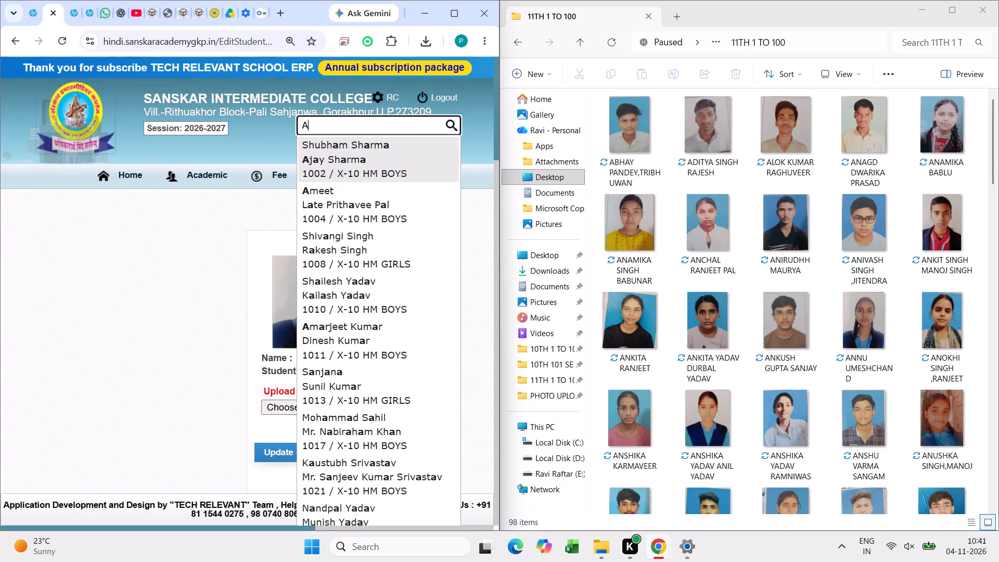
type("NOKHI")
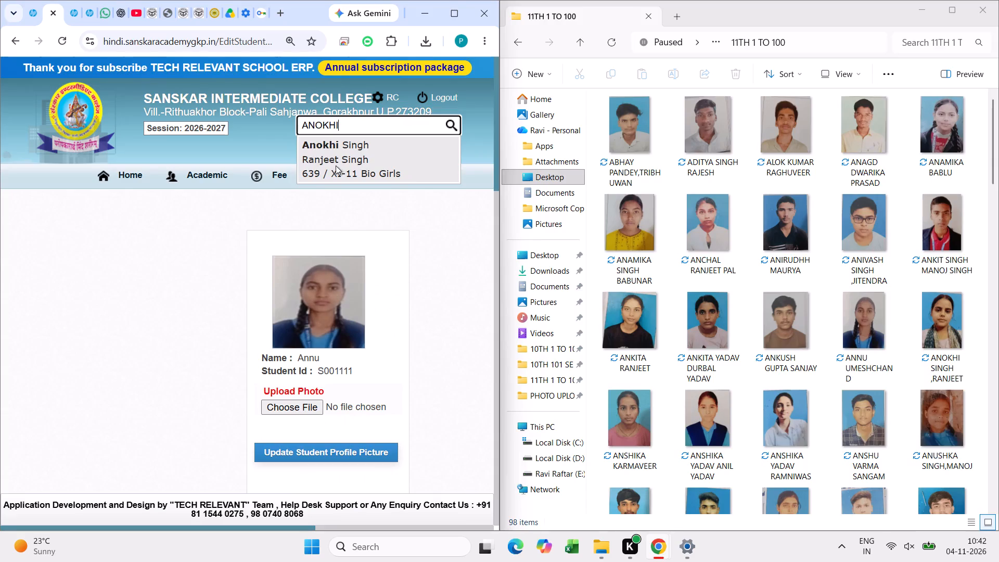
left_click(362, 144)
scroll(333, 336, "down", 2)
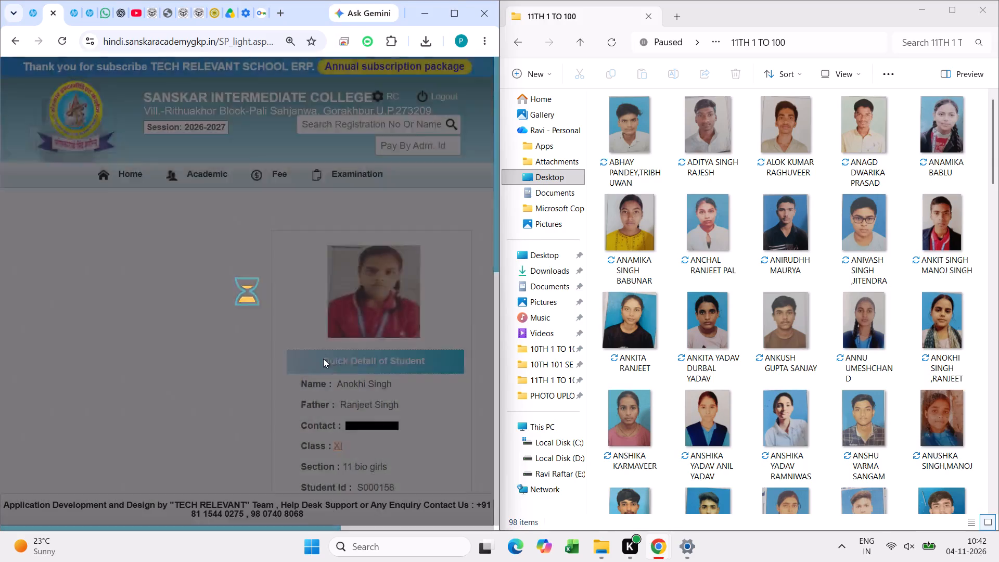
scroll(323, 359, "down", 2)
scroll(309, 371, "up", 4)
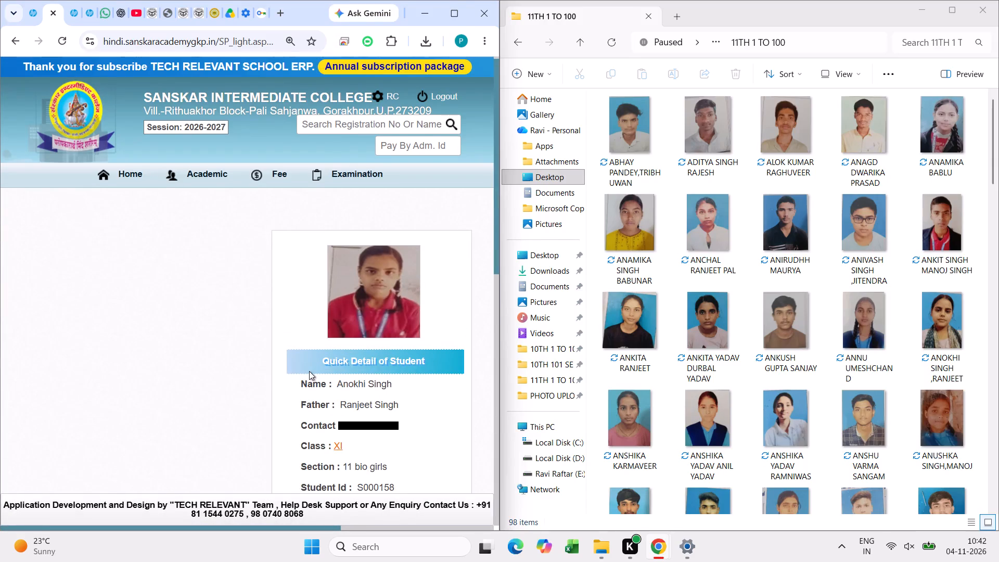
Search for ANSHIKA and look through the matching students for Karmaveer's child in class XI.
left_click(336, 131)
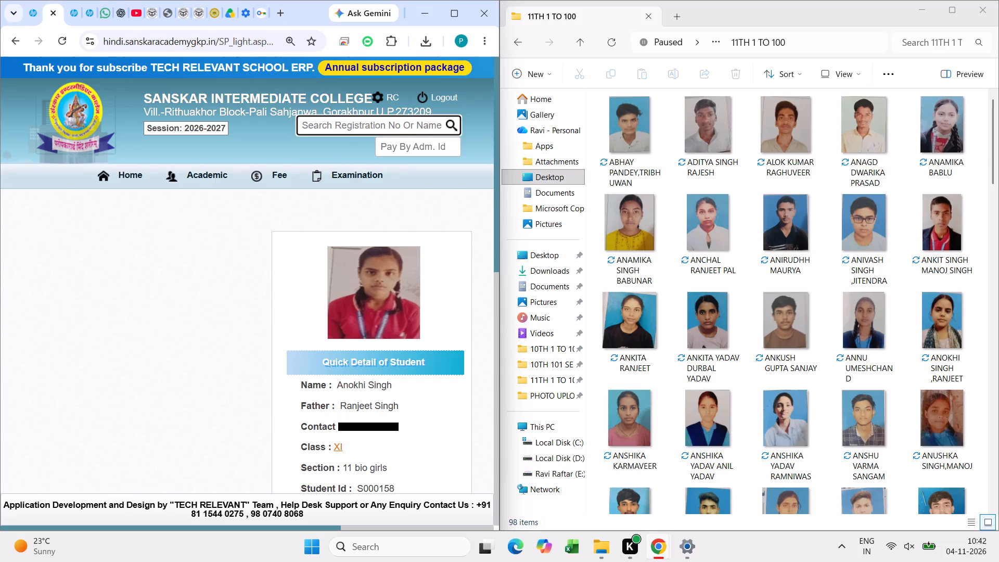
key("a")
type("NSHIKA")
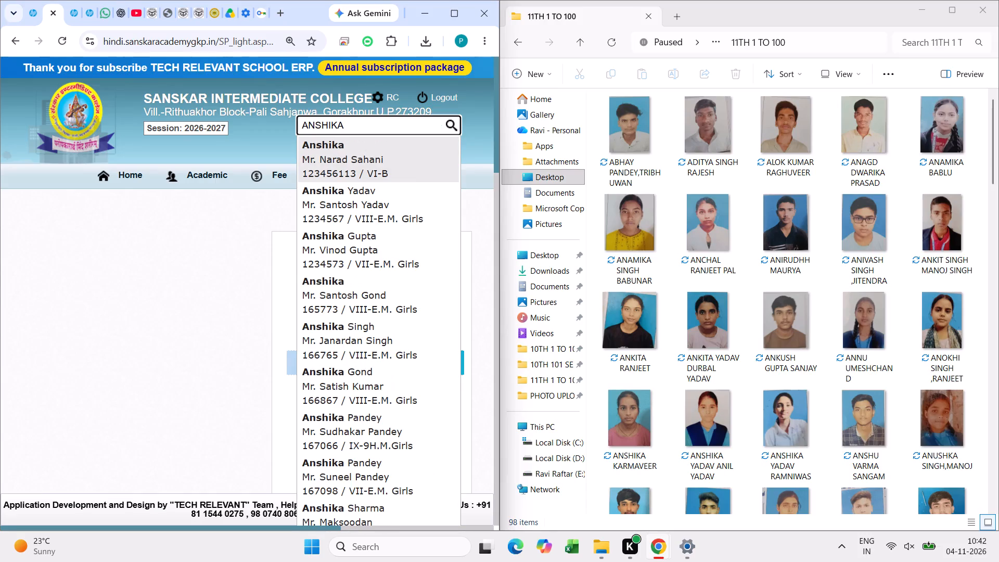
key("space")
key("k")
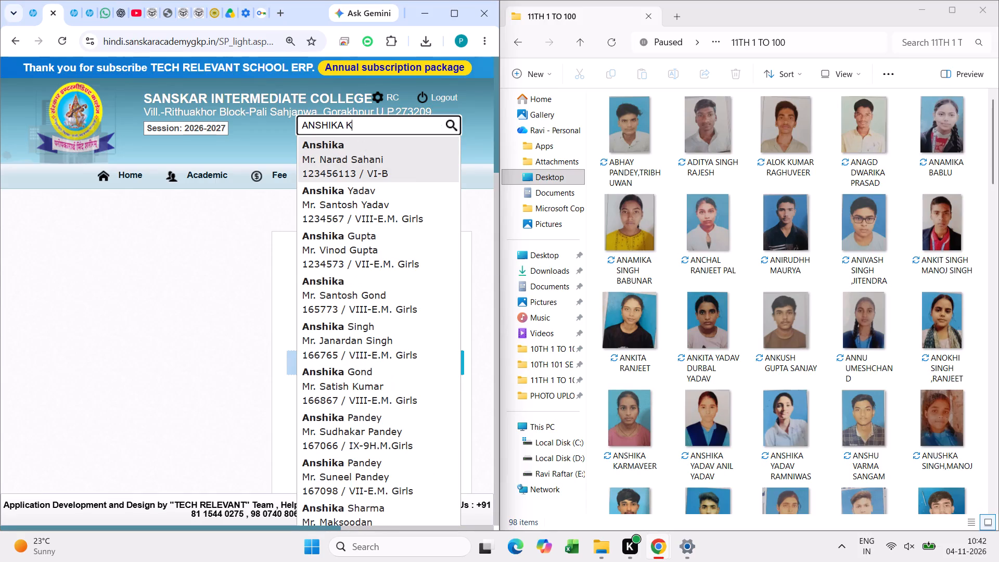
key("BackSpace")
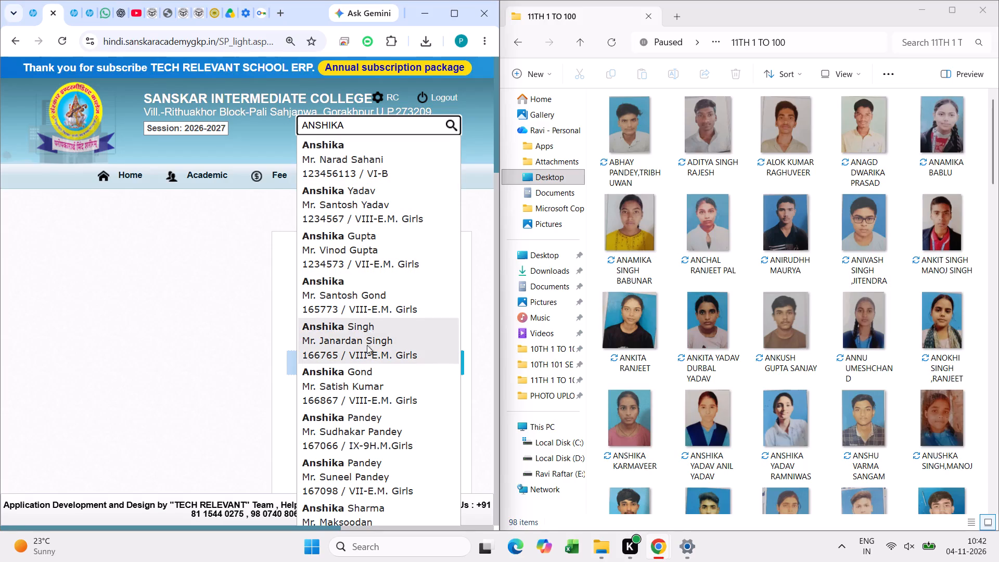
scroll(368, 360, "down", 3)
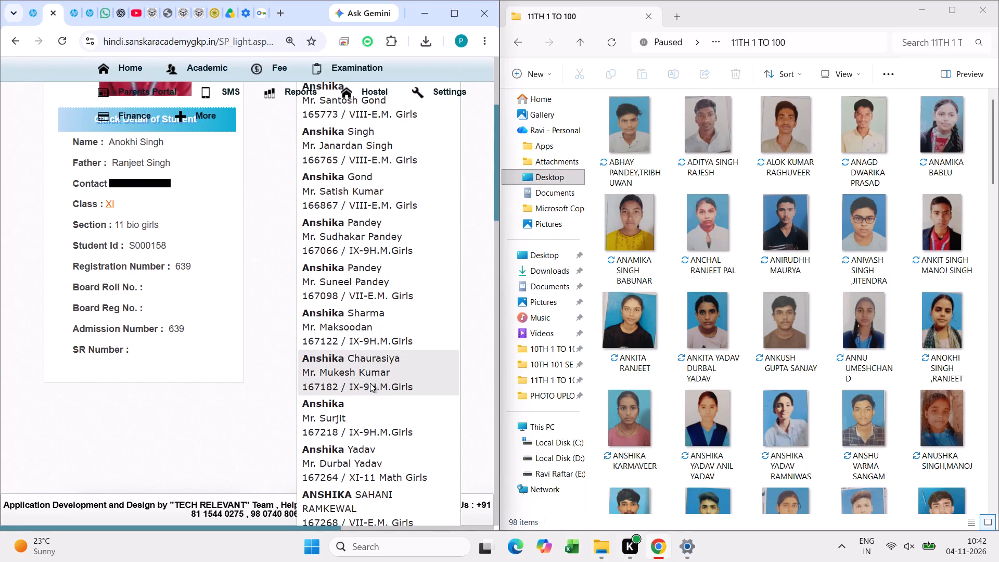
scroll(370, 383, "down", 2)
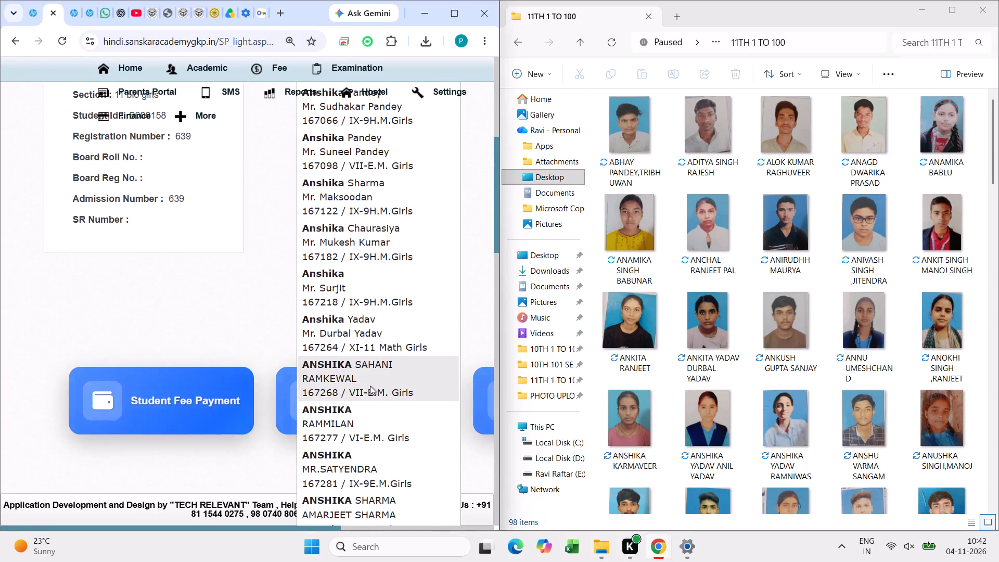
scroll(370, 407, "down", 4)
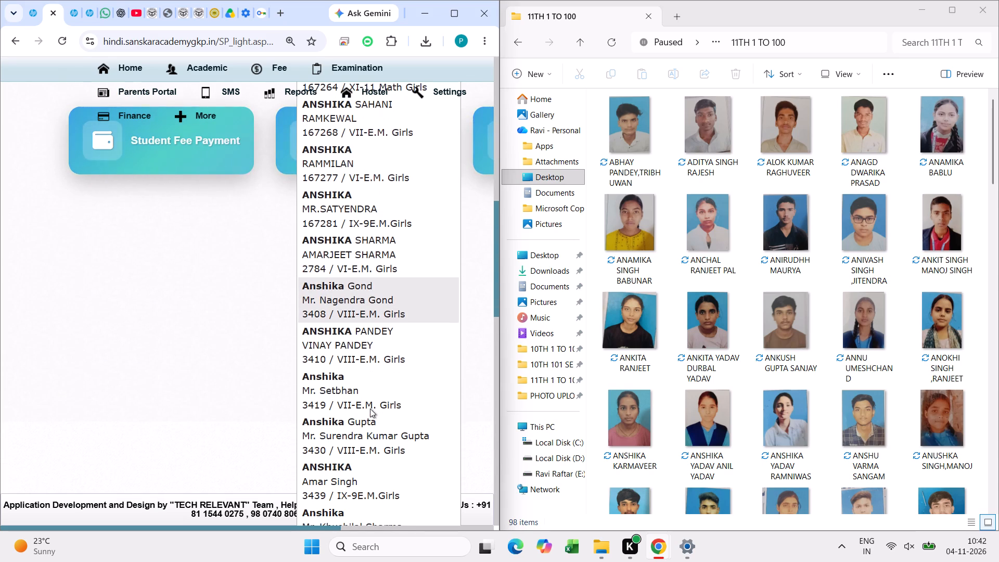
scroll(370, 408, "down", 3)
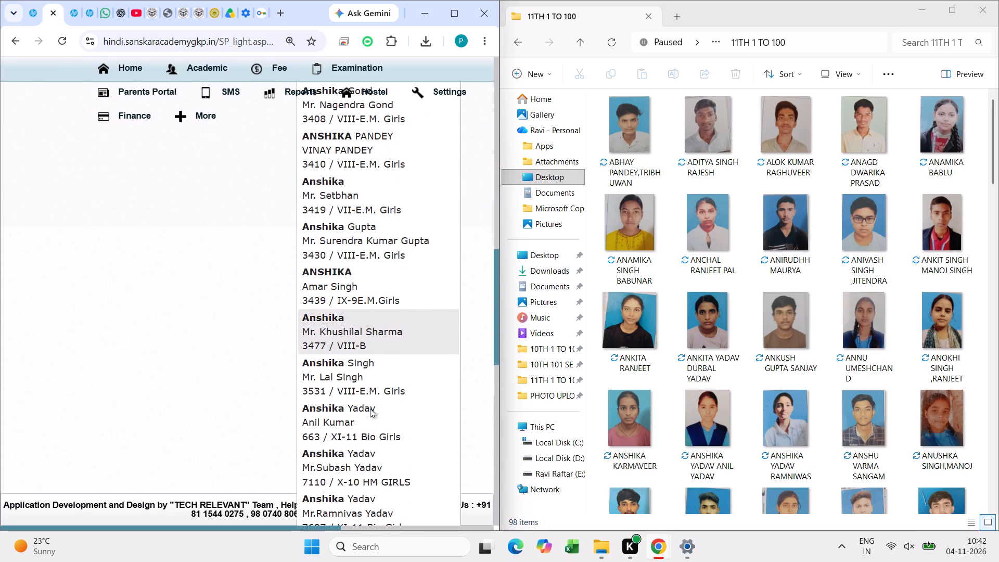
scroll(370, 408, "down", 4)
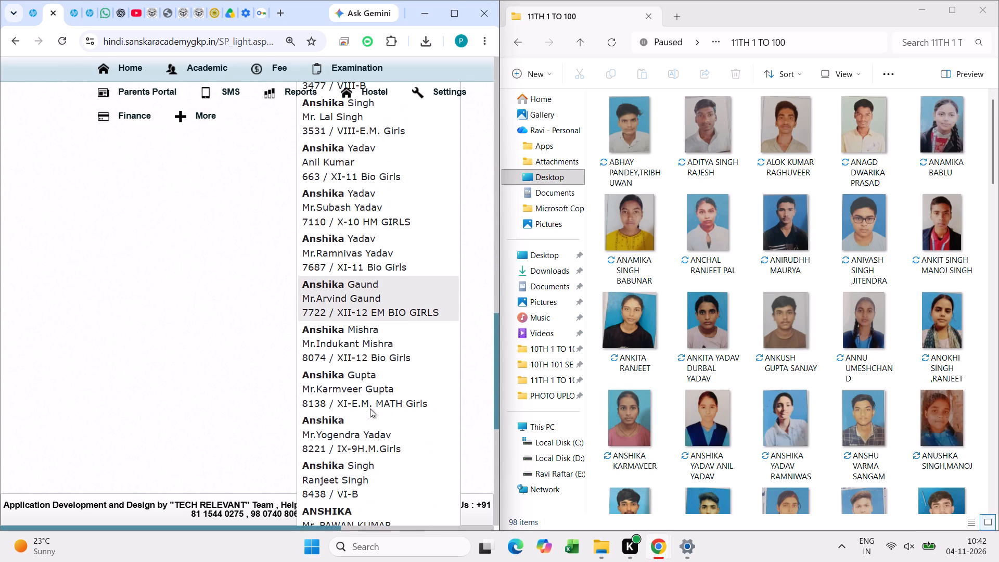
scroll(370, 408, "down", 1)
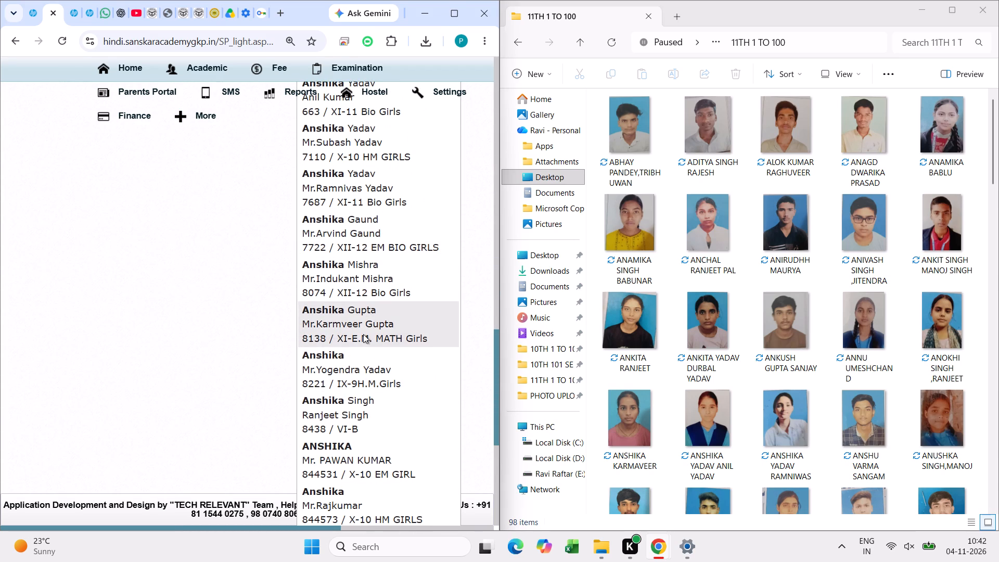
left_click(363, 334)
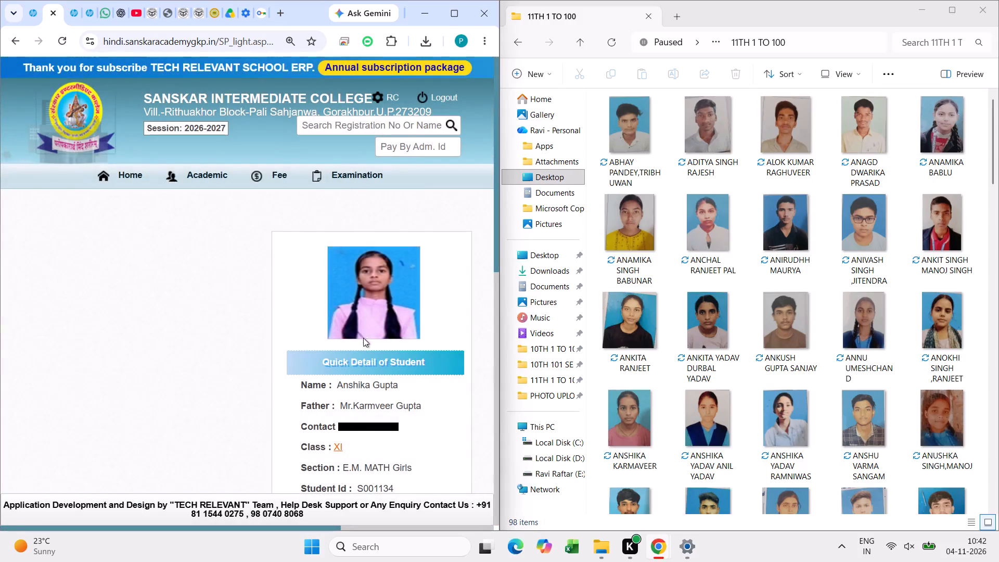
scroll(342, 393, "down", 2)
scroll(342, 393, "up", 1)
scroll(342, 393, "down", 1)
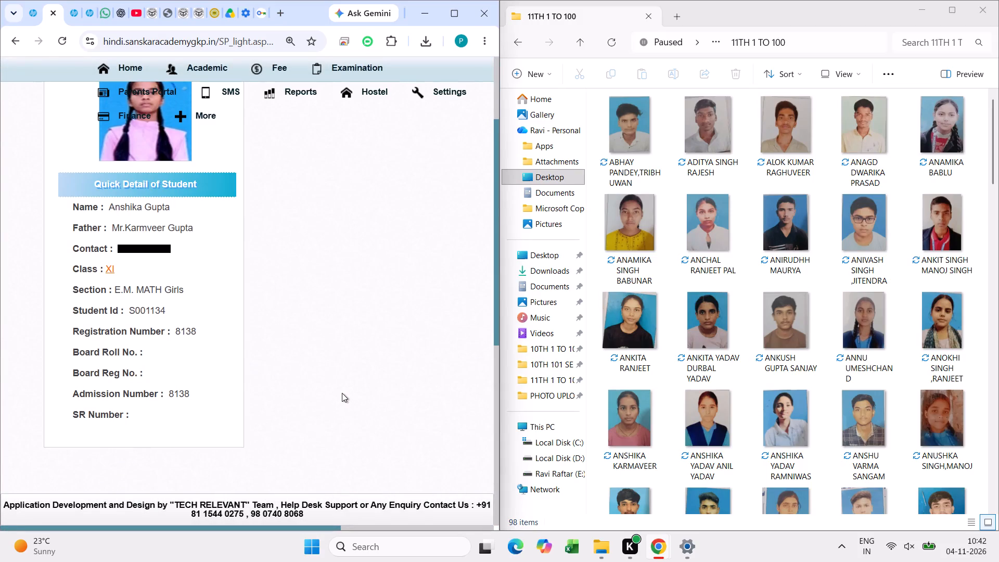
scroll(342, 393, "up", 2)
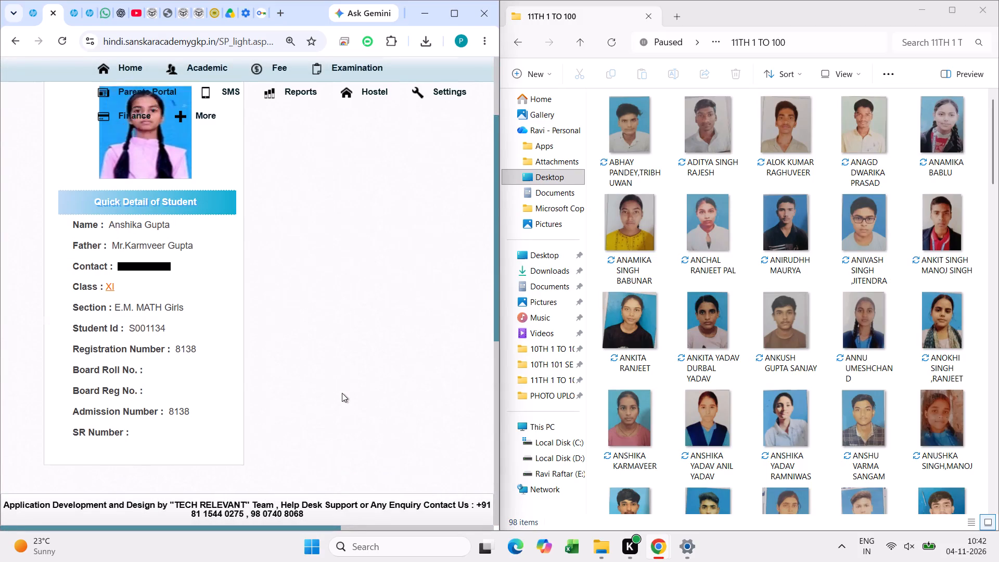
triple_click(337, 136)
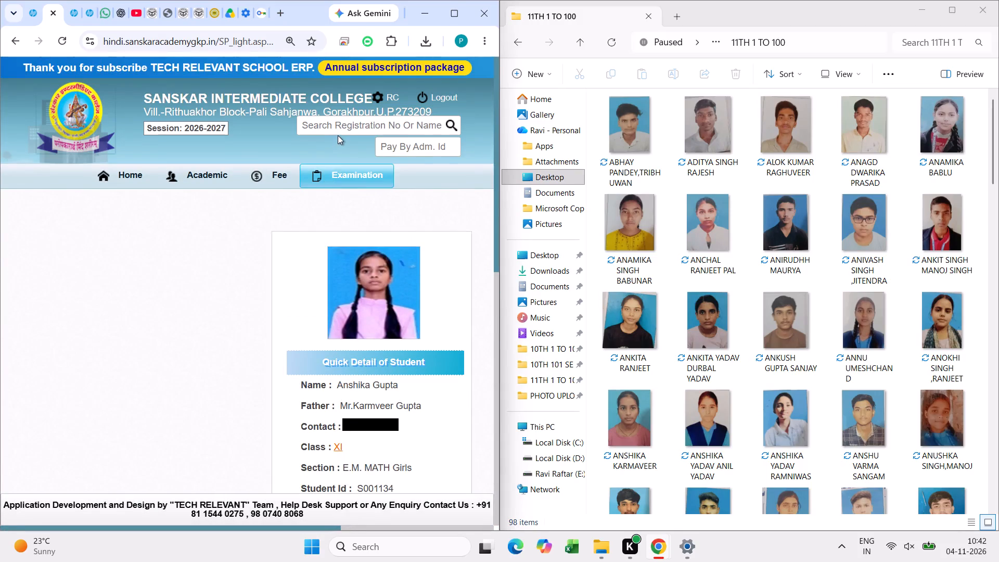
left_click(339, 129)
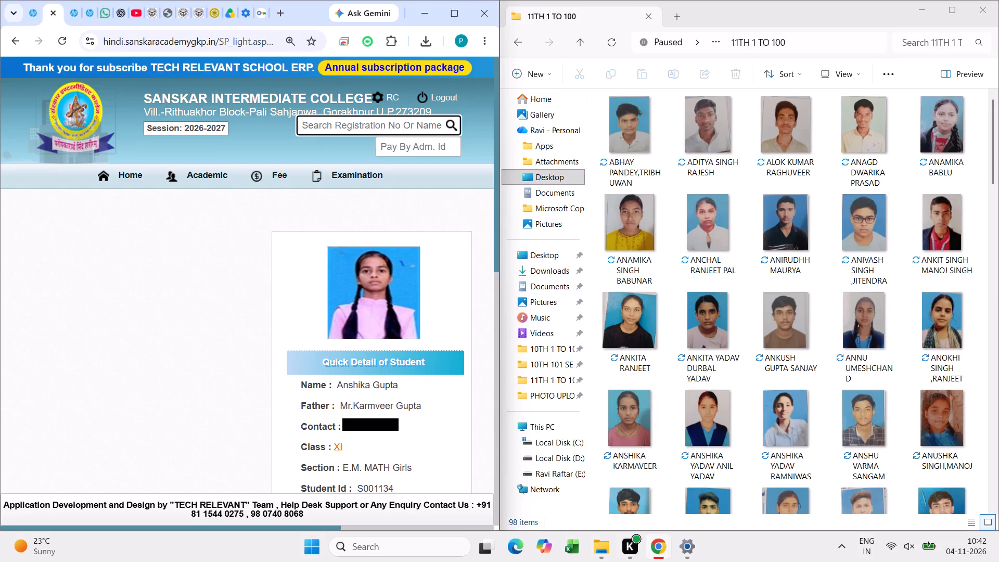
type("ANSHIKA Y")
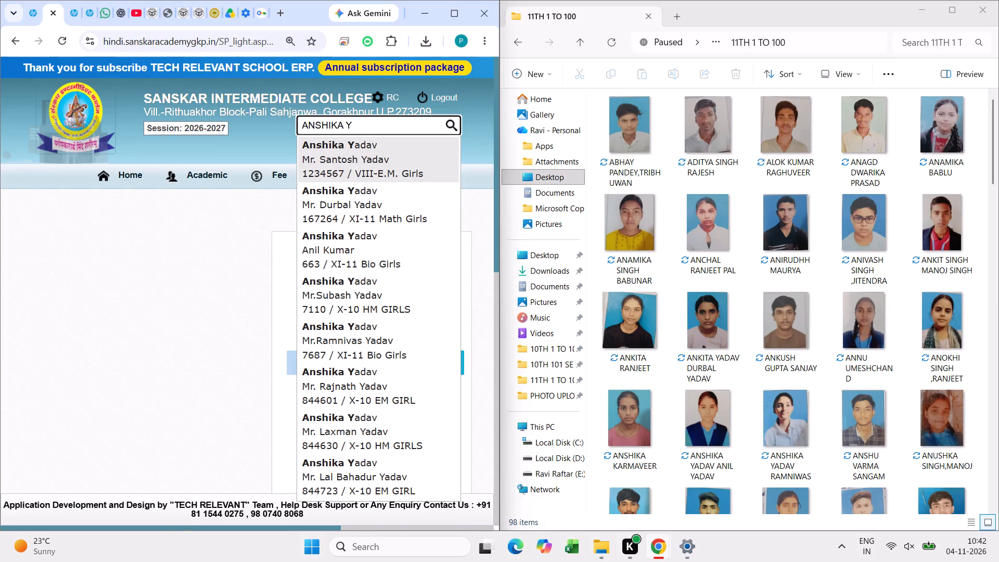
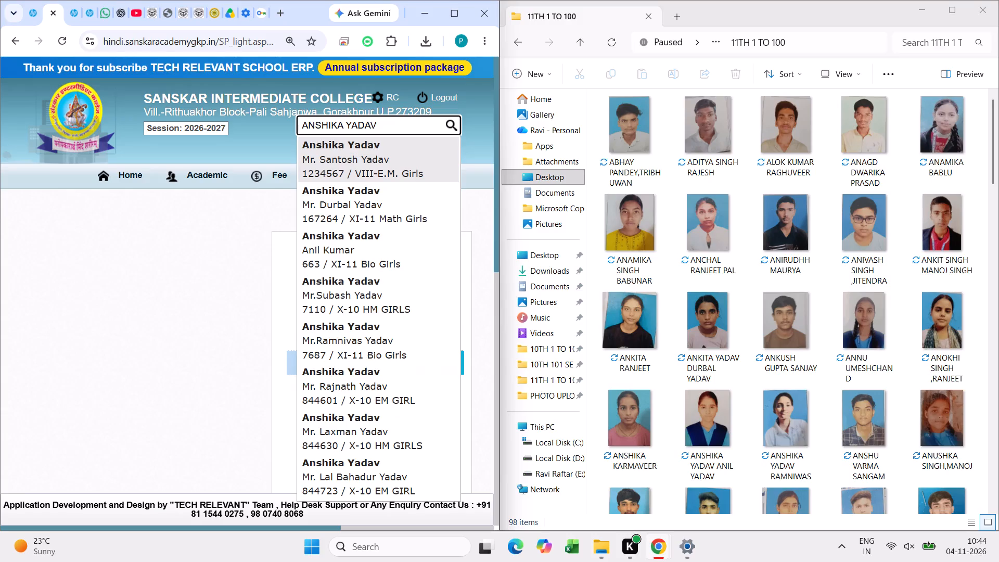
left_click(398, 242)
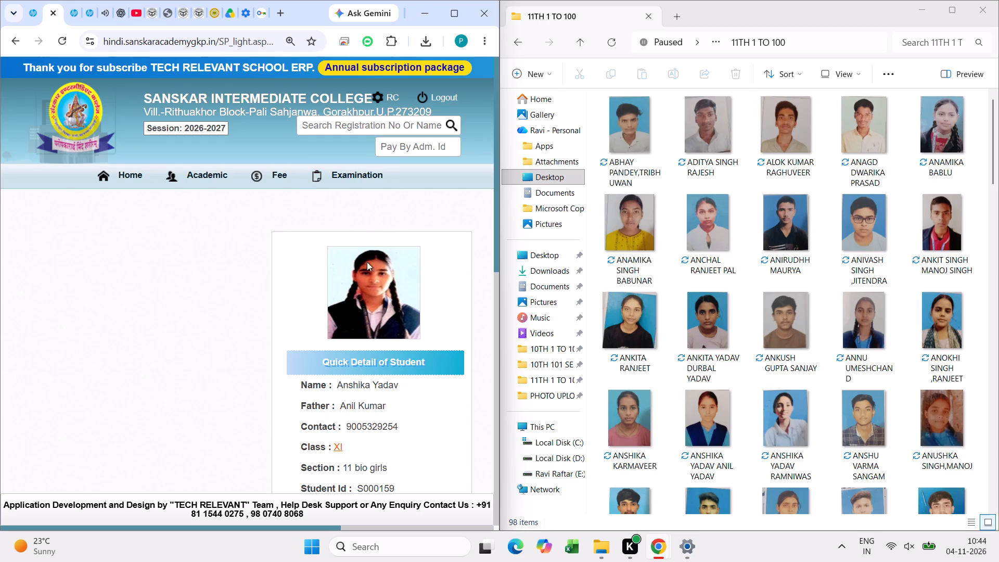
scroll(364, 385, "down", 1)
scroll(364, 385, "up", 1)
scroll(364, 385, "down", 7)
scroll(364, 377, "up", 7)
scroll(370, 359, "down", 1)
scroll(370, 359, "up", 2)
left_click(351, 136)
left_click(350, 126)
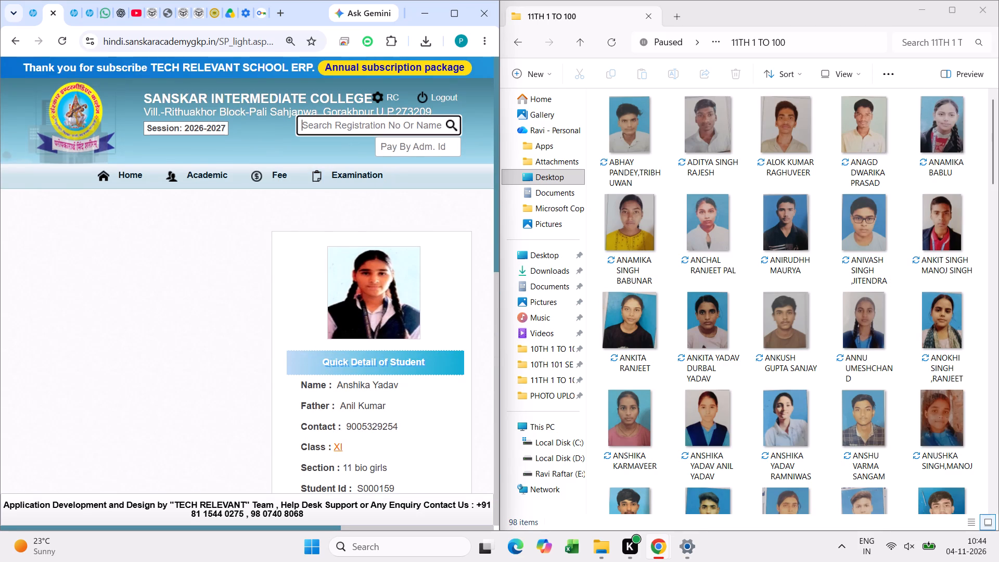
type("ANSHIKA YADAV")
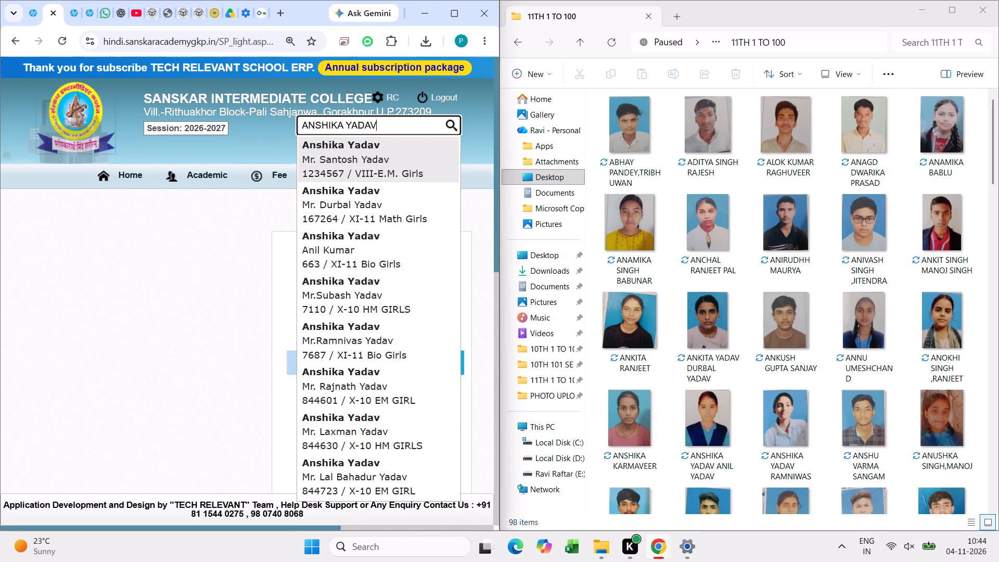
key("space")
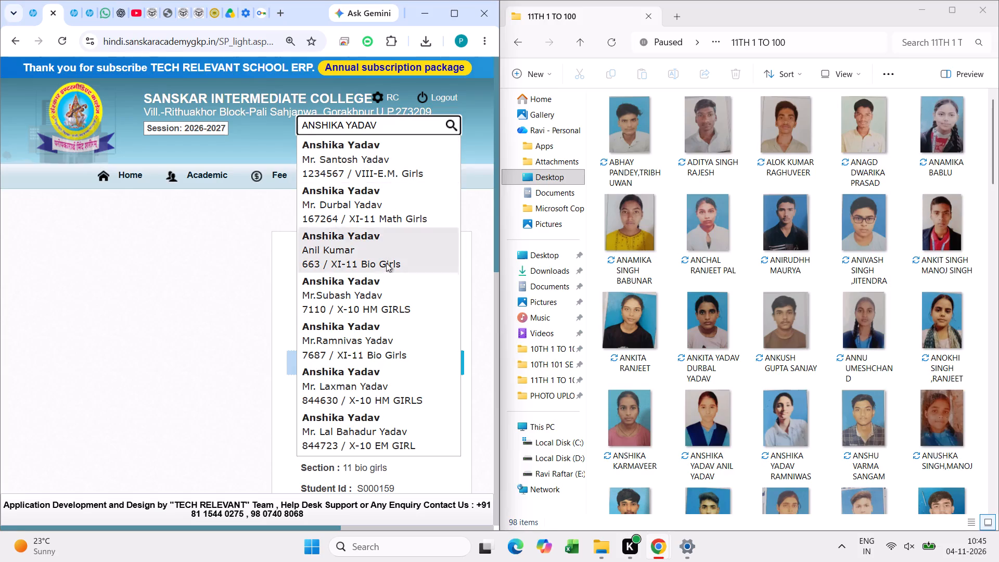
left_click(384, 329)
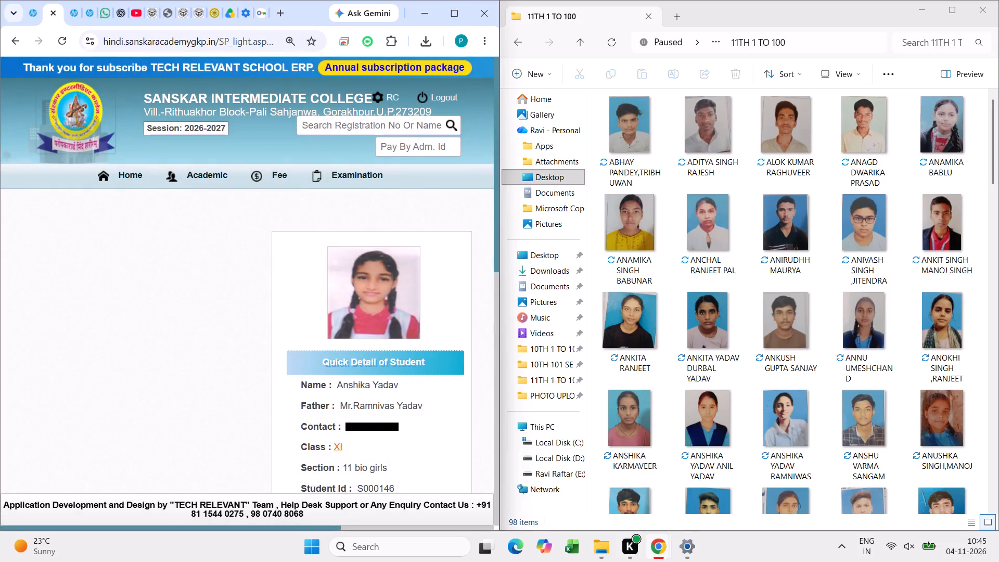
scroll(337, 402, "down", 2)
scroll(337, 402, "up", 1)
scroll(337, 402, "down", 4)
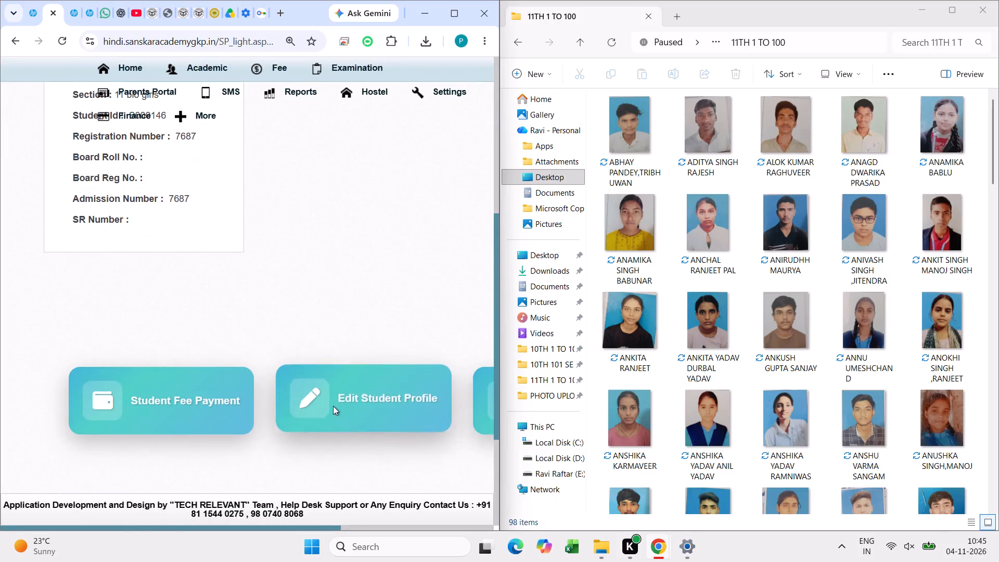
left_click(343, 394)
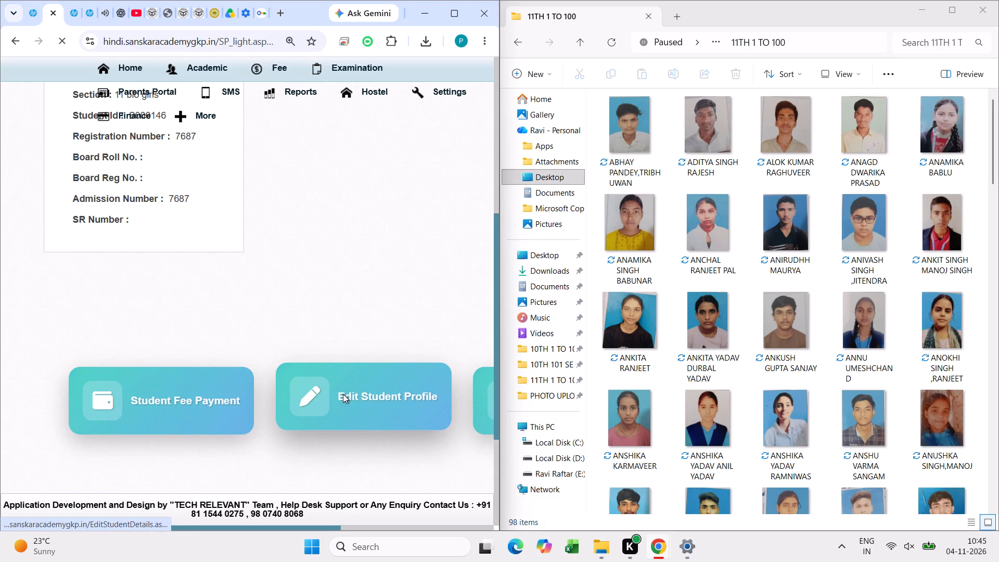
scroll(324, 457, "down", 2)
left_click(142, 329)
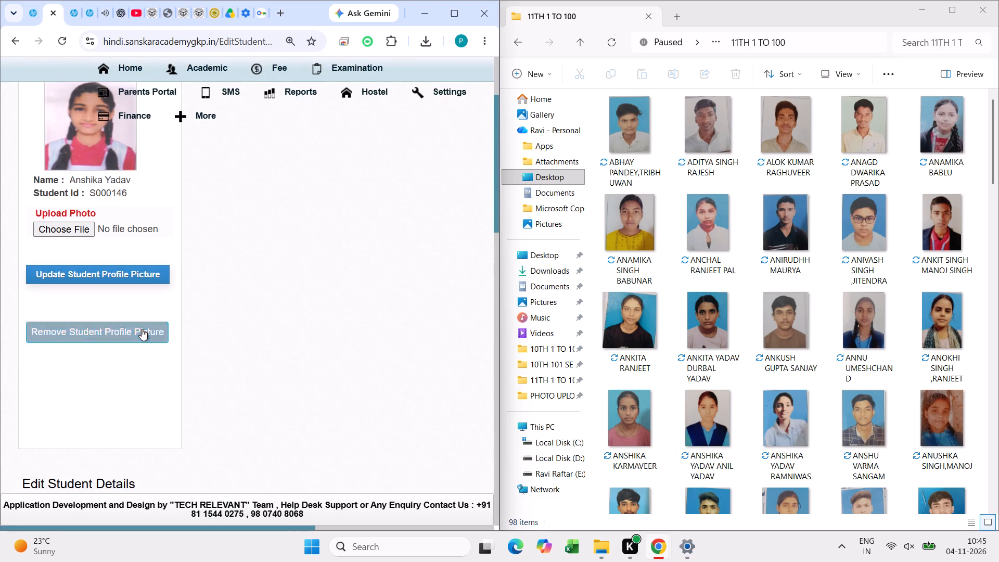
left_click(303, 122)
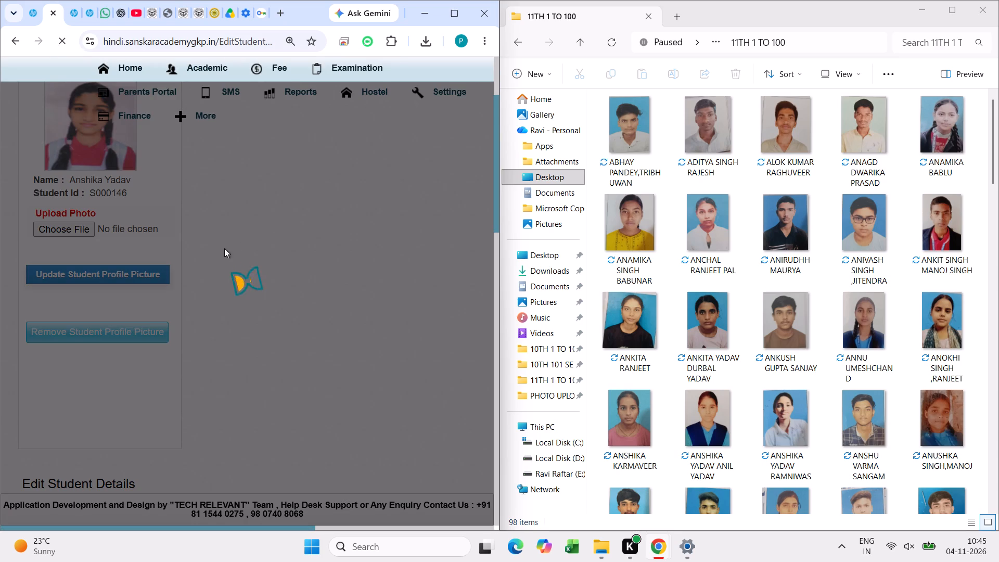
left_click(275, 404)
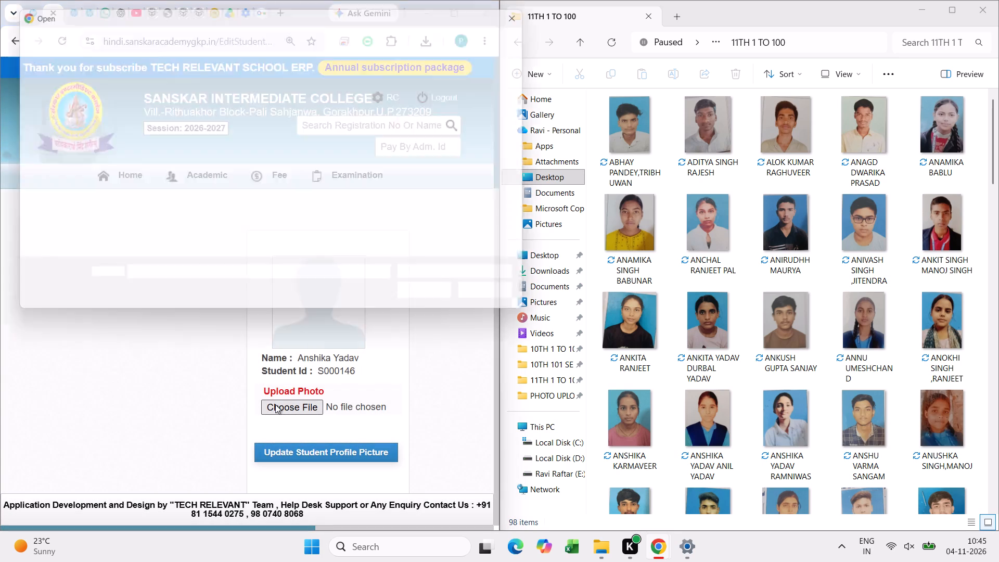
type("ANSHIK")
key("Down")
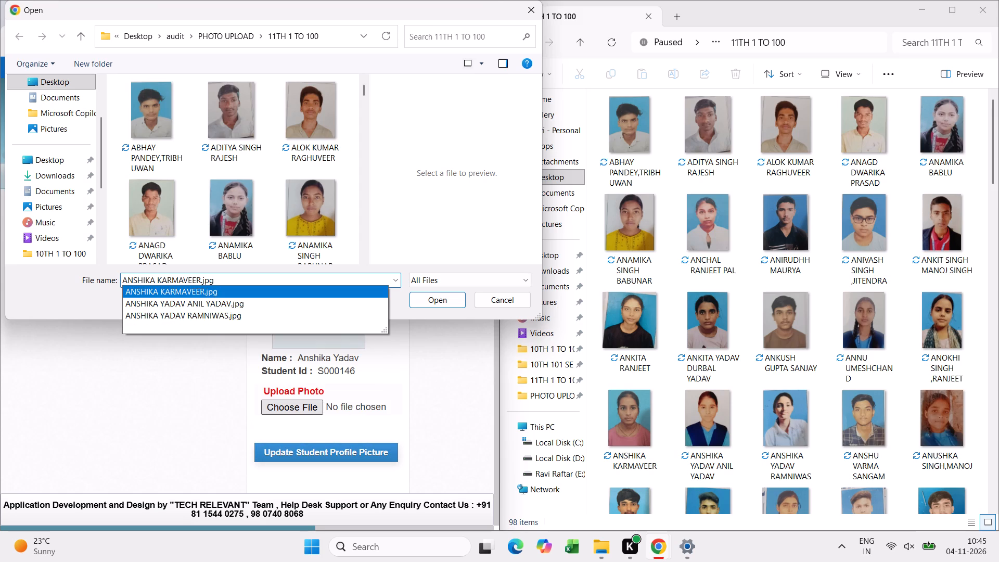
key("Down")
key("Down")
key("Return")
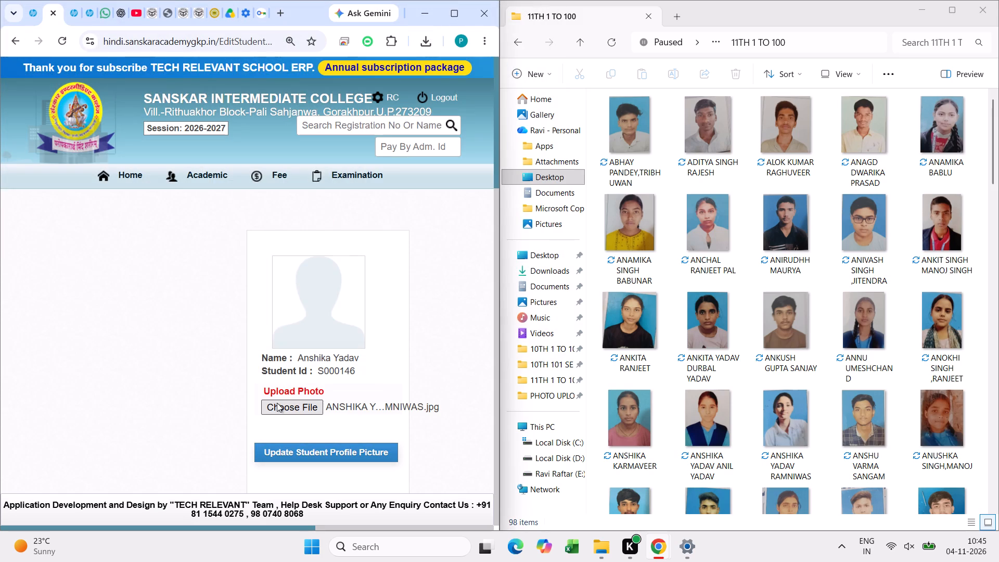
left_click(290, 452)
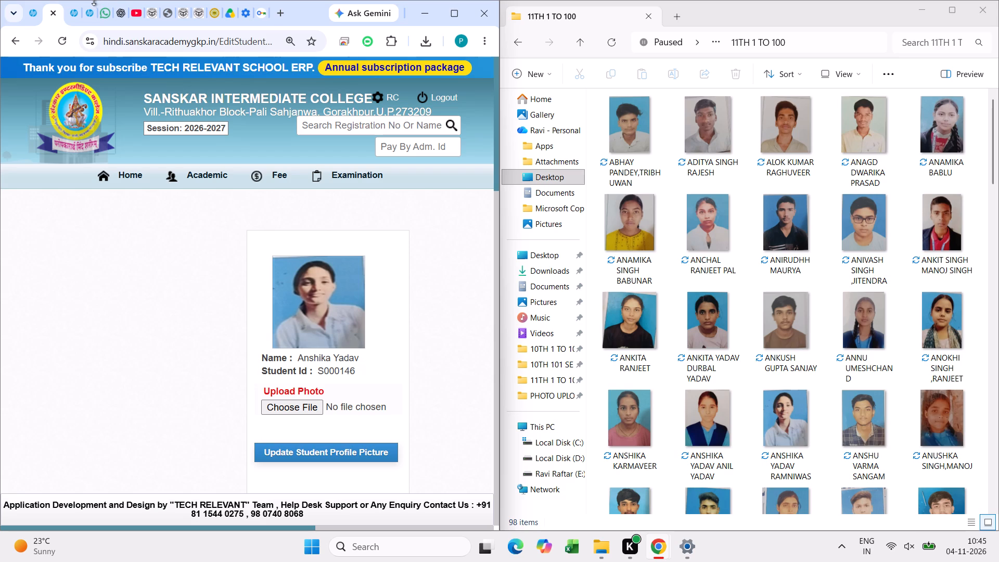
left_click(327, 130)
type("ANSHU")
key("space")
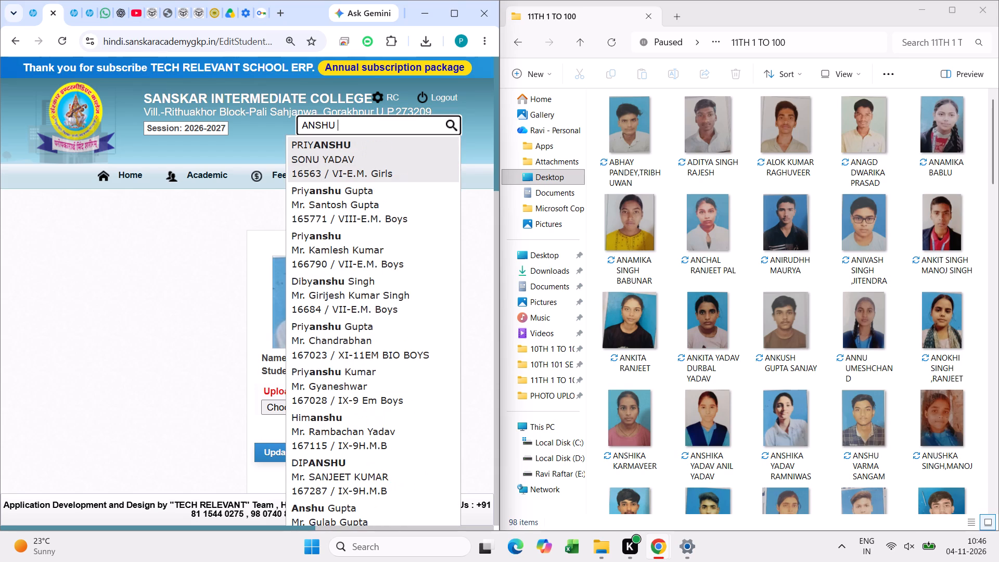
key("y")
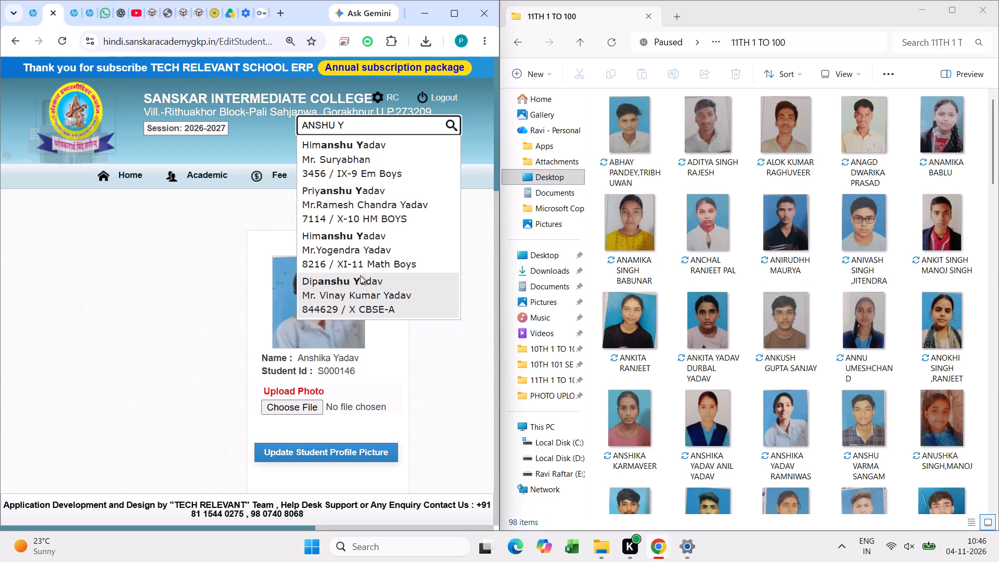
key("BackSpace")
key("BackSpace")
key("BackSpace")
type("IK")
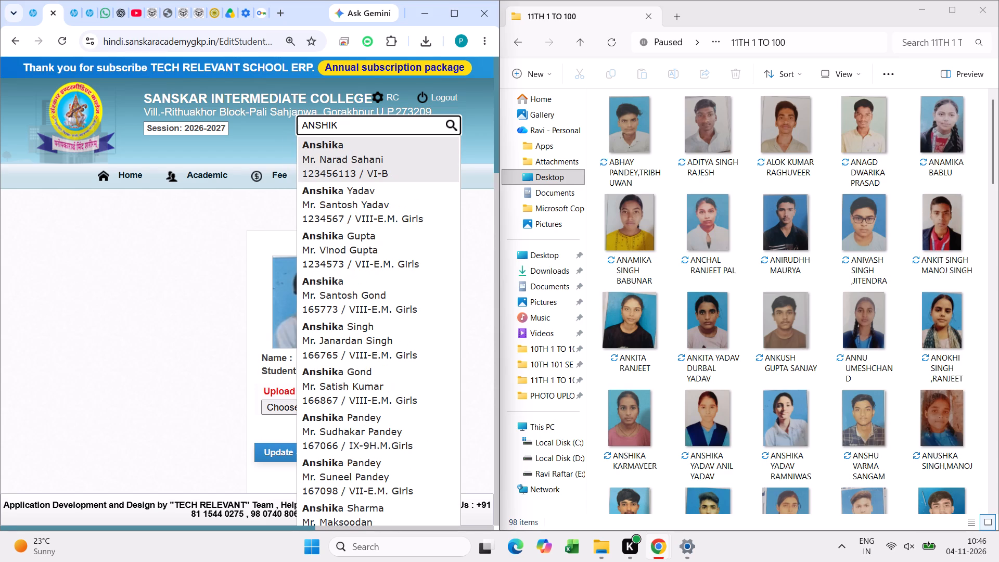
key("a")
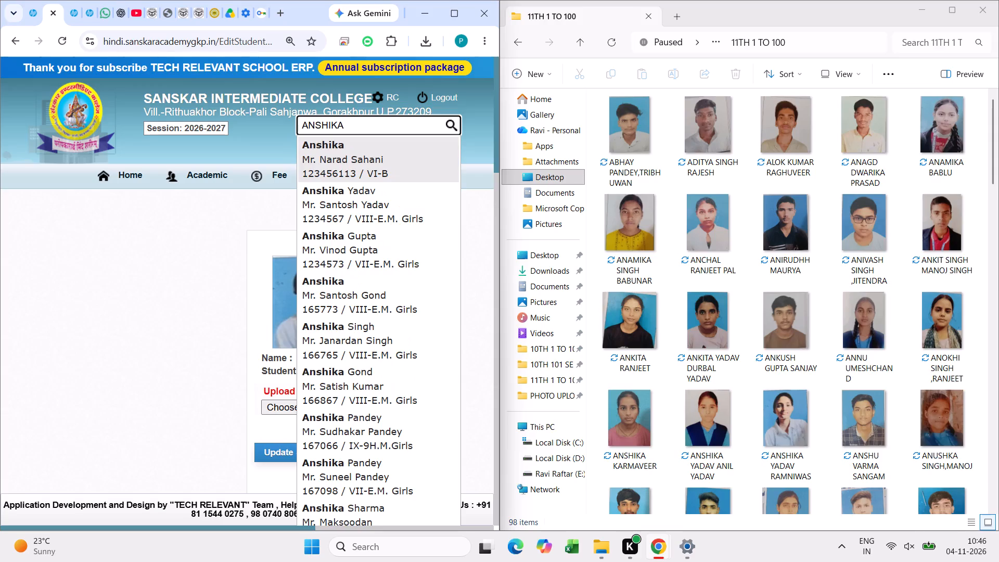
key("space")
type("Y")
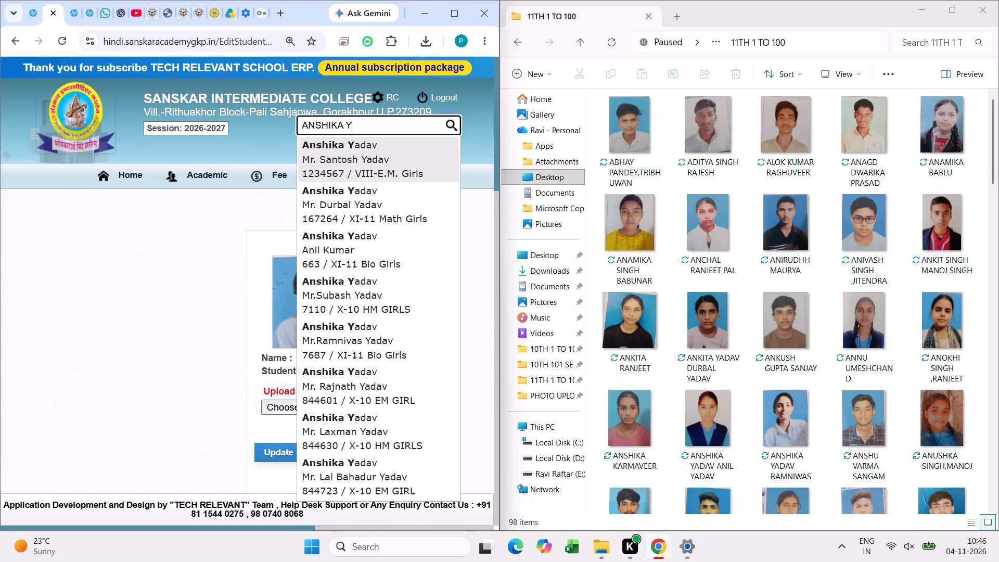
left_click(398, 342)
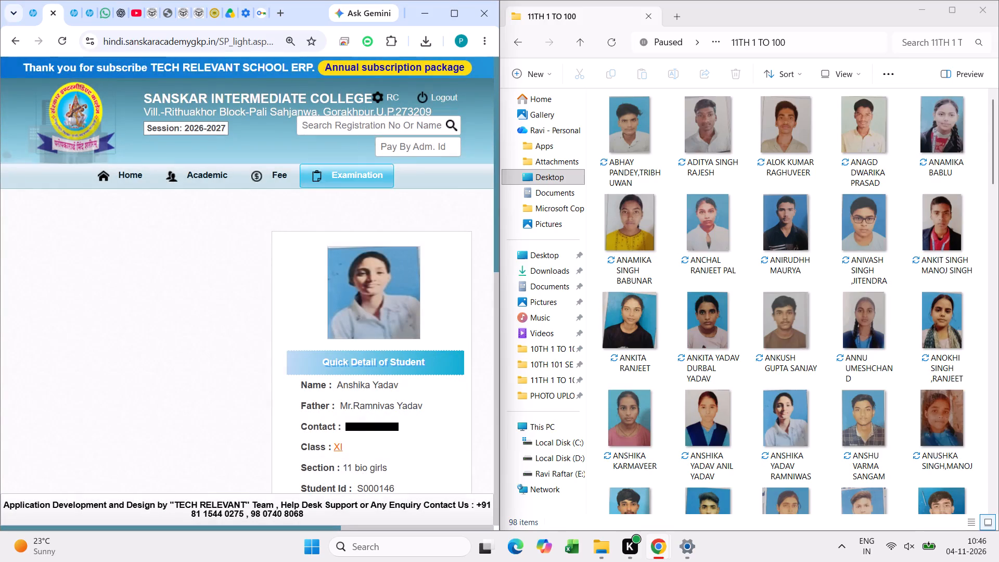
left_click(365, 133)
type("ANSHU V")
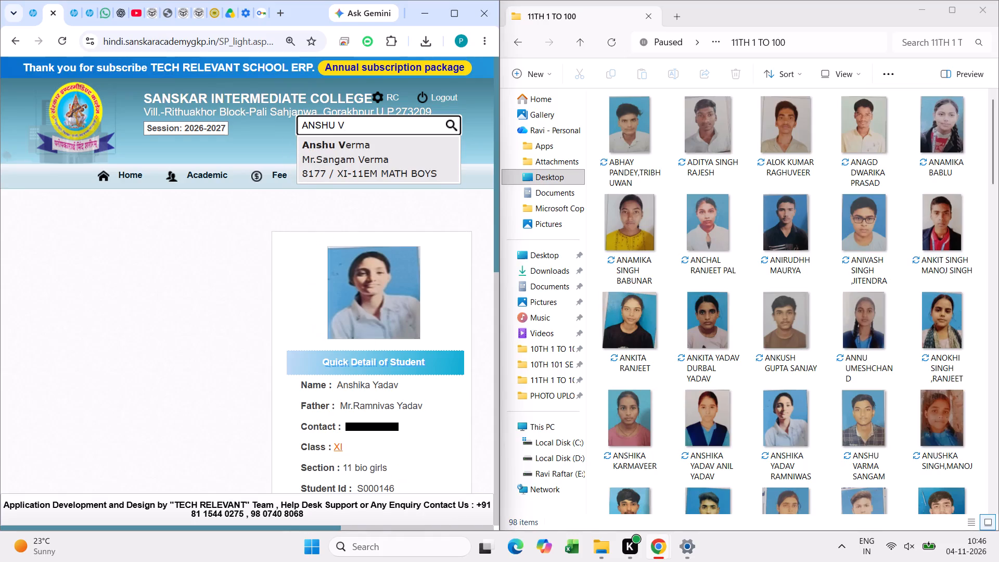
left_click(374, 150)
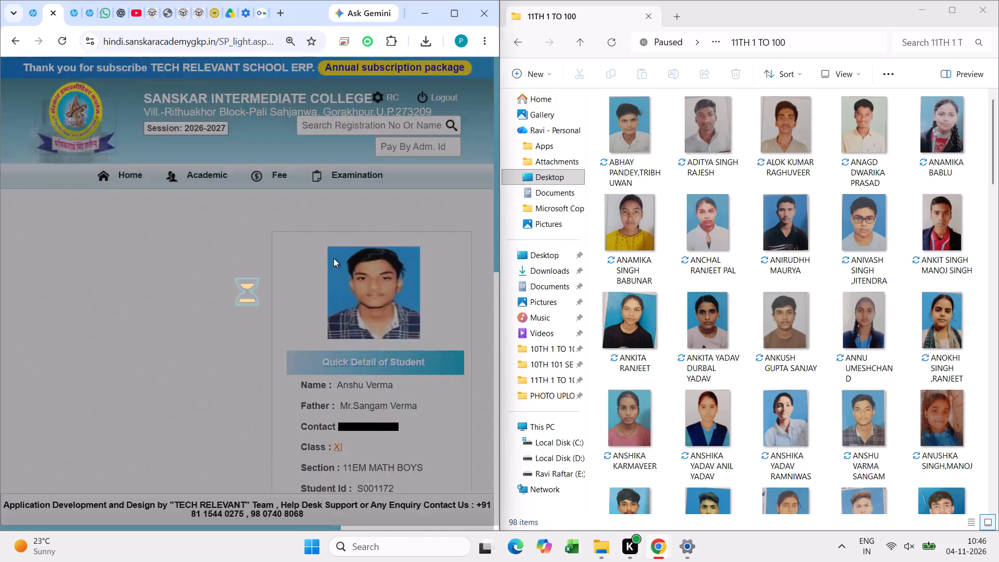
scroll(302, 390, "down", 5)
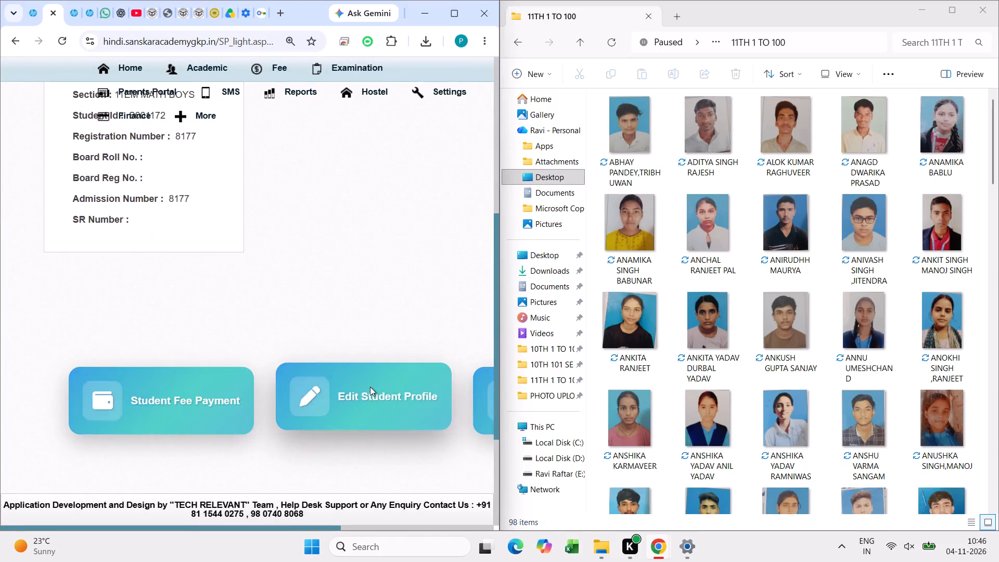
left_click(371, 388)
left_click(373, 391)
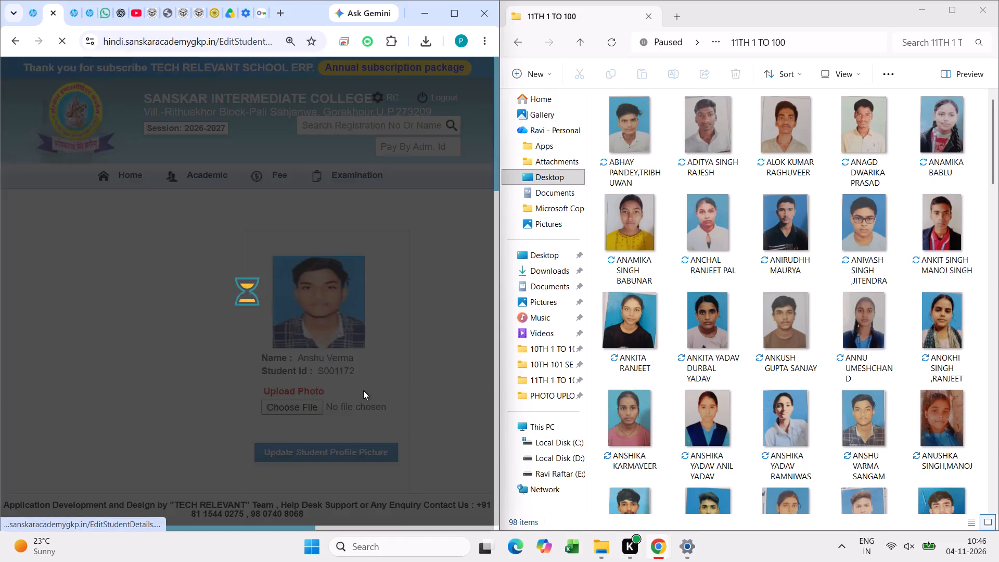
left_click(355, 131)
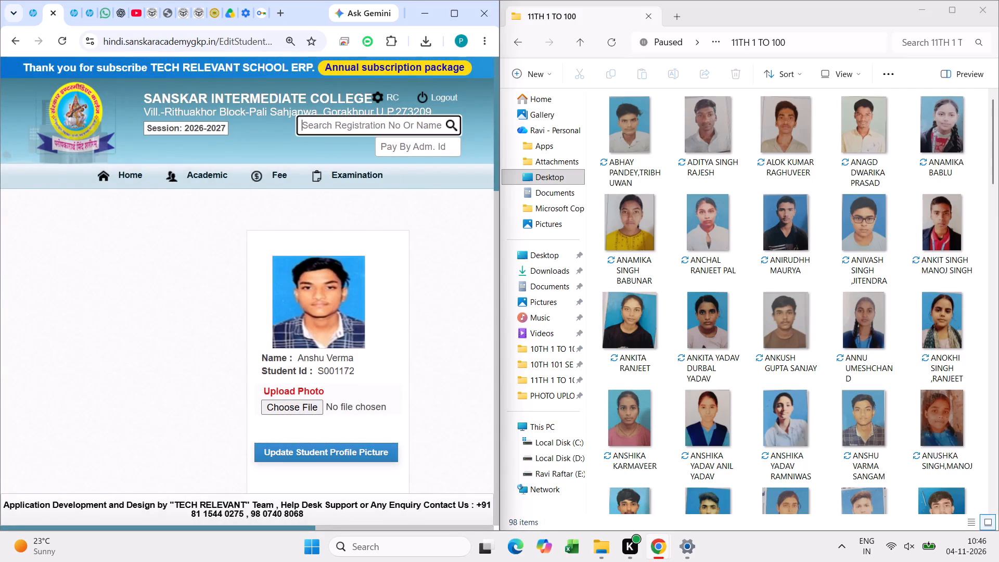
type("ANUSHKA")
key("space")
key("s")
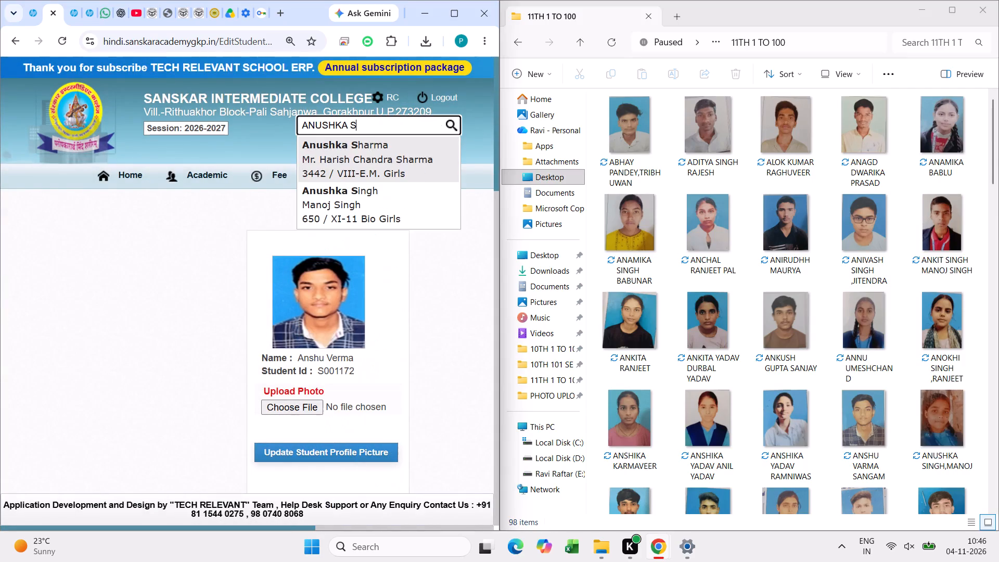
left_click(373, 191)
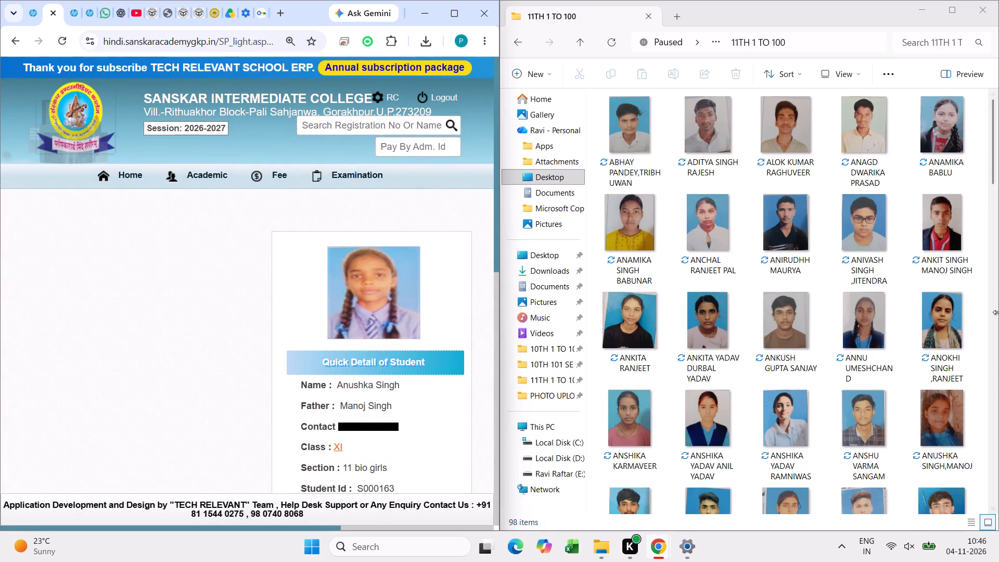
left_click_drag(993, 167, 998, 233)
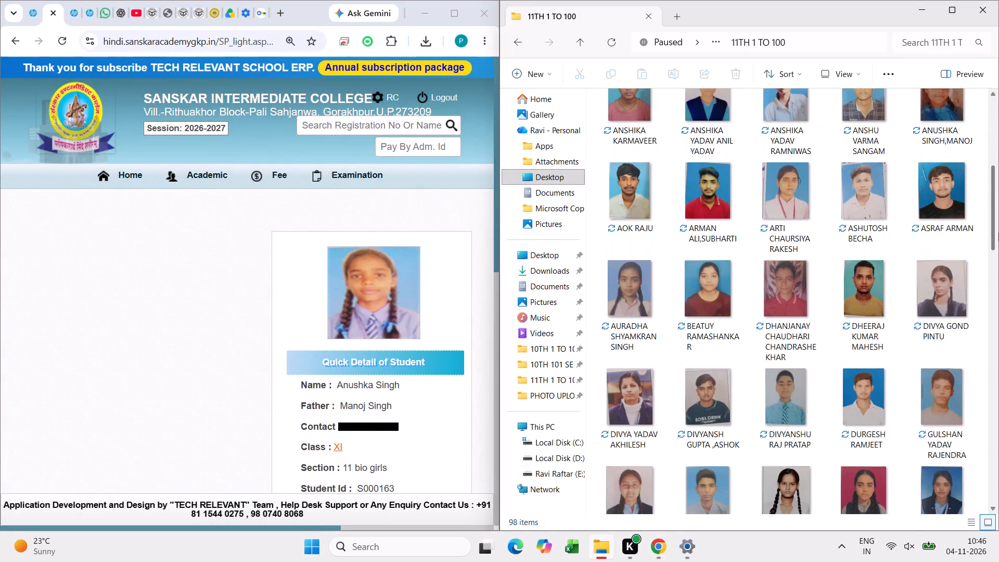
left_click_drag(998, 233, 998, 236)
left_click(353, 135)
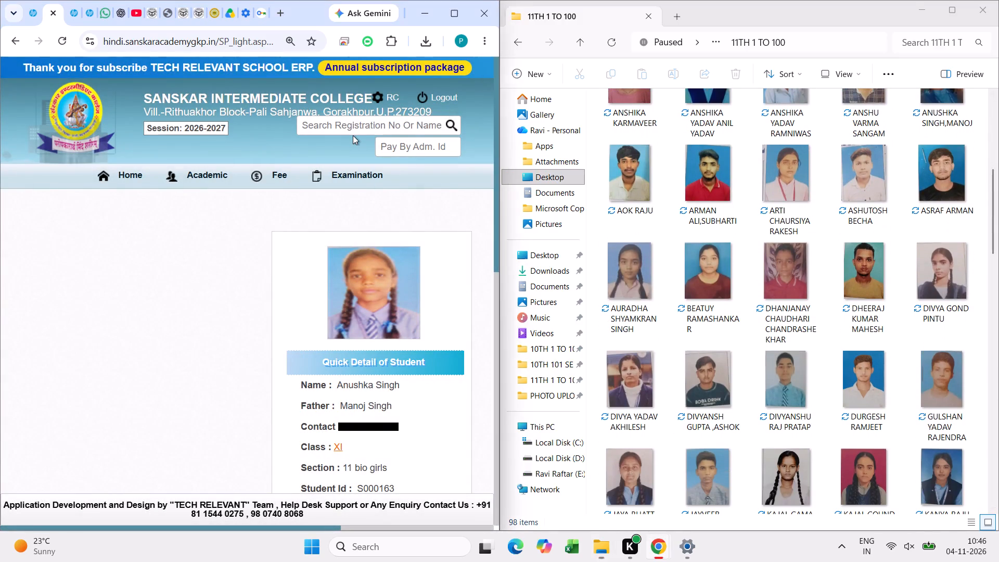
left_click(351, 131)
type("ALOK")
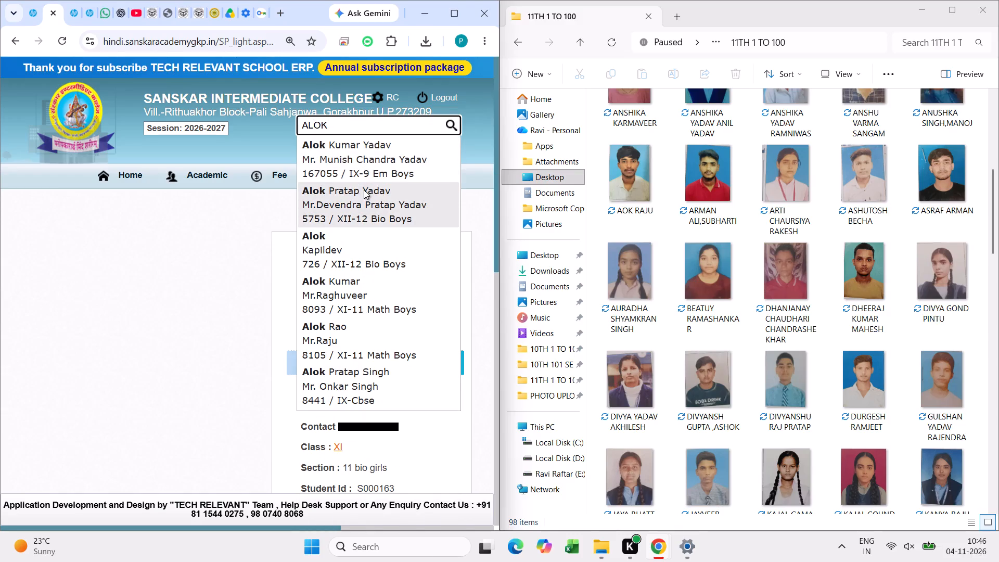
left_click(391, 351)
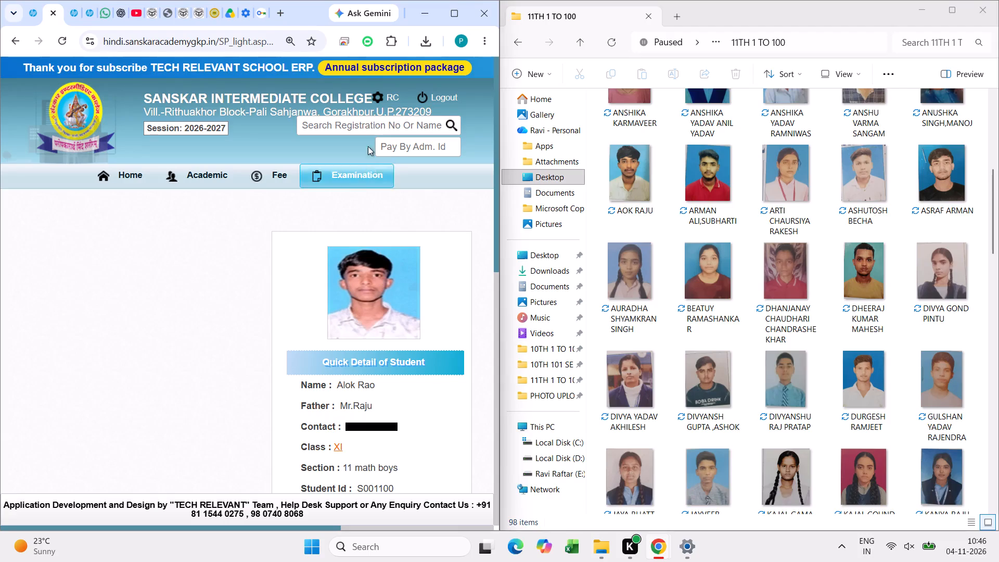
left_click(368, 124)
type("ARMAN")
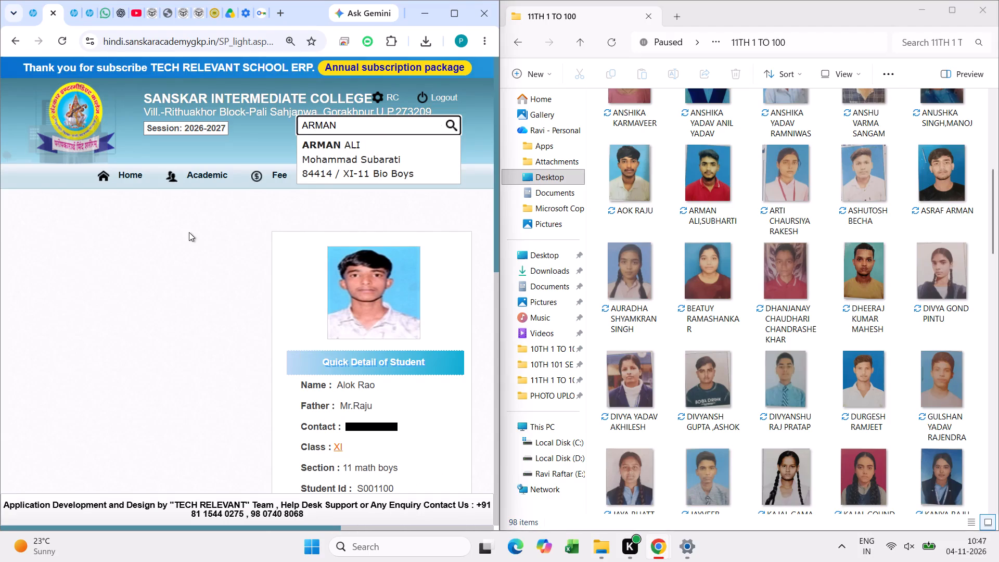
left_click(324, 148)
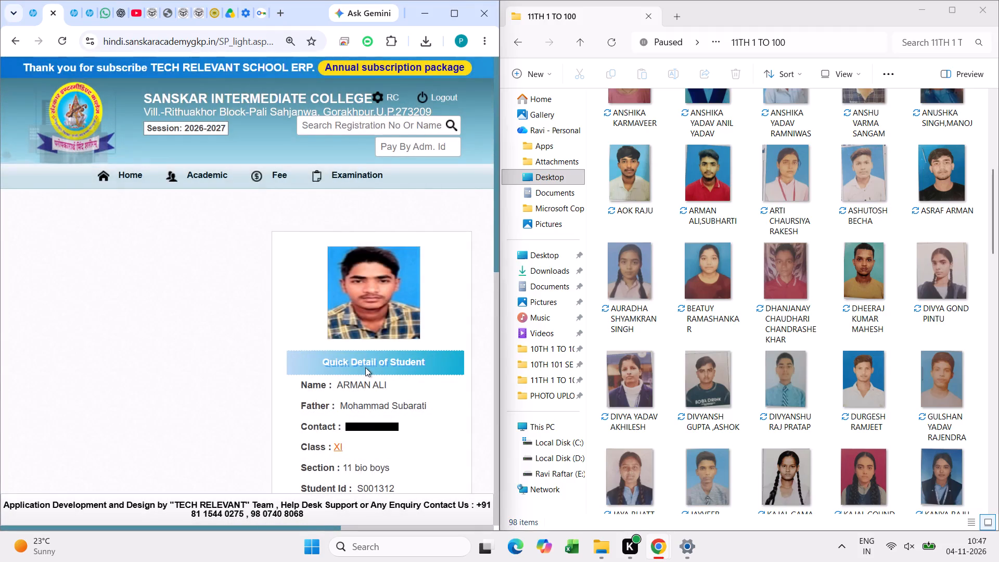
scroll(367, 368, "down", 4)
left_click(377, 457)
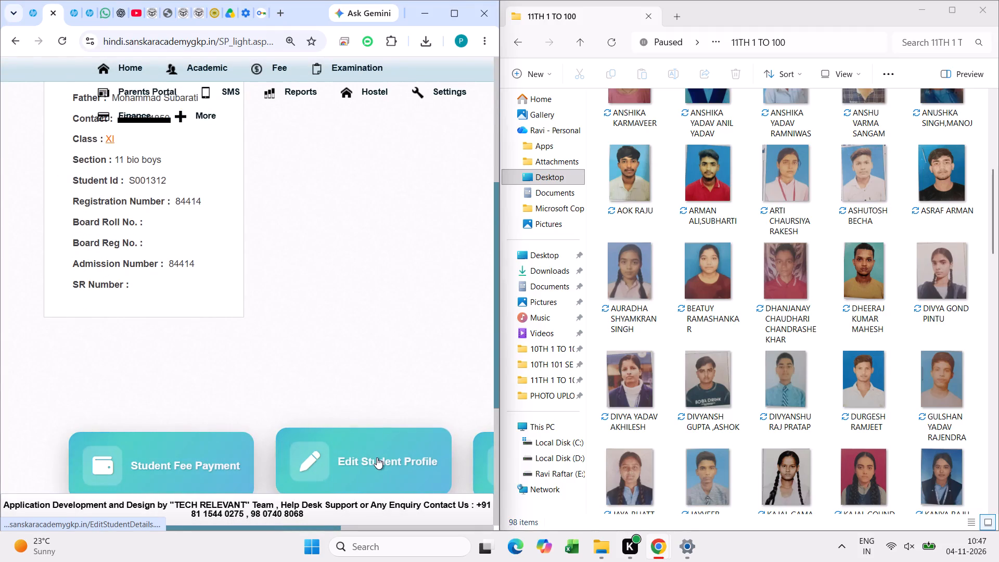
Remove Arman's existing profile picture.
scroll(363, 466, "down", 3)
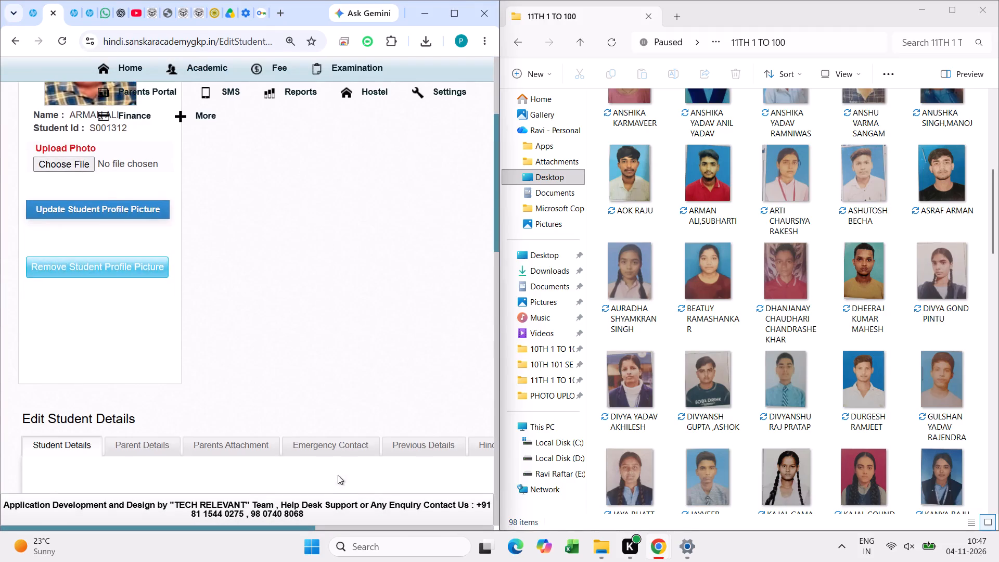
left_click(105, 272)
left_click(297, 134)
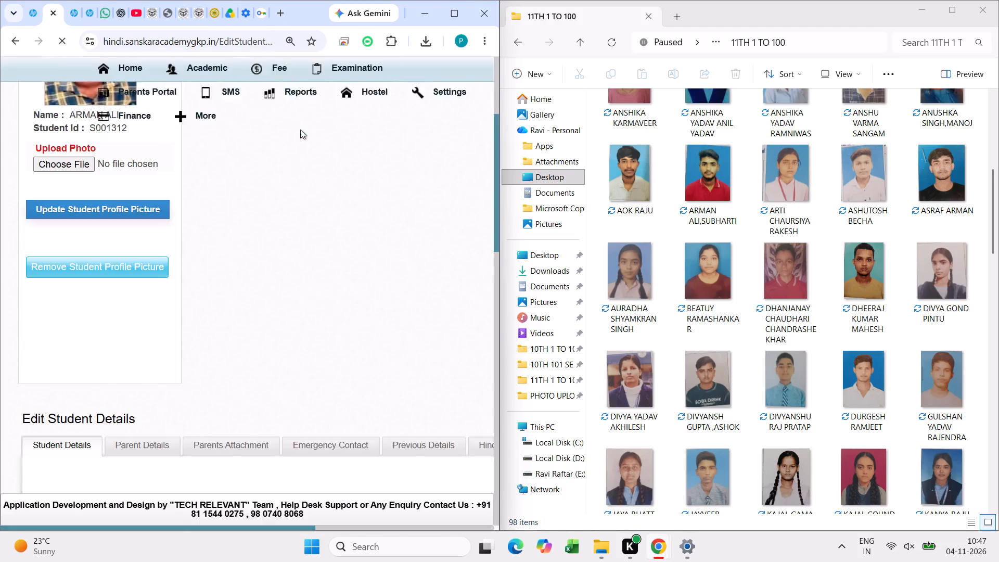
Choose Arman's photo file from the 11TH 1 TO 100 folder and update his student profile picture with it.
left_click(294, 403)
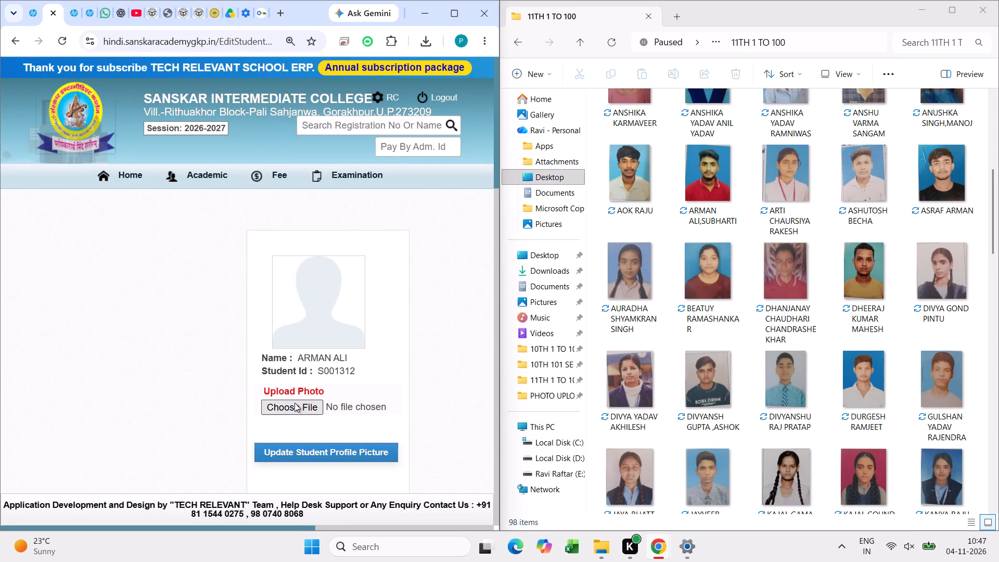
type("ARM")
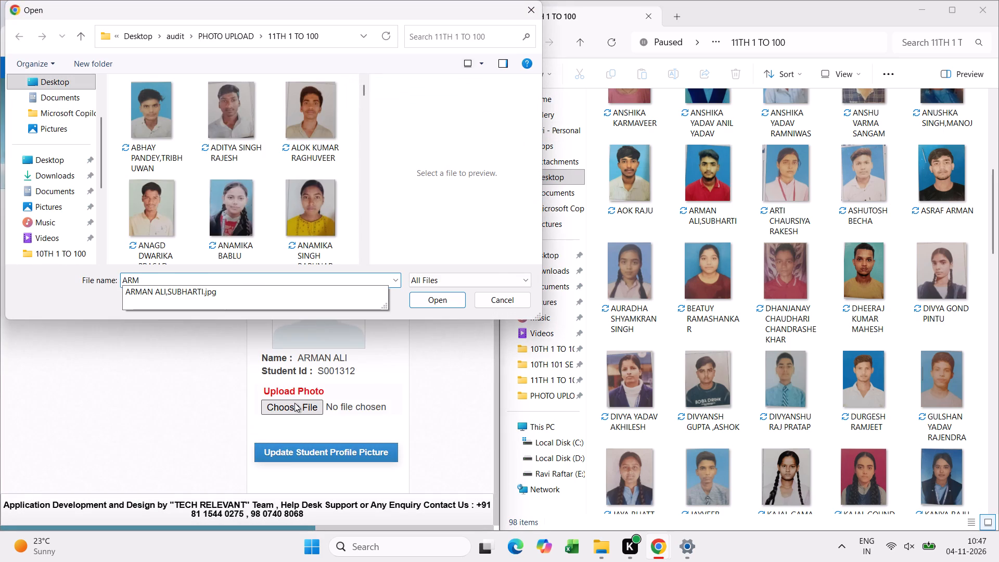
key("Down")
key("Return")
left_click(313, 455)
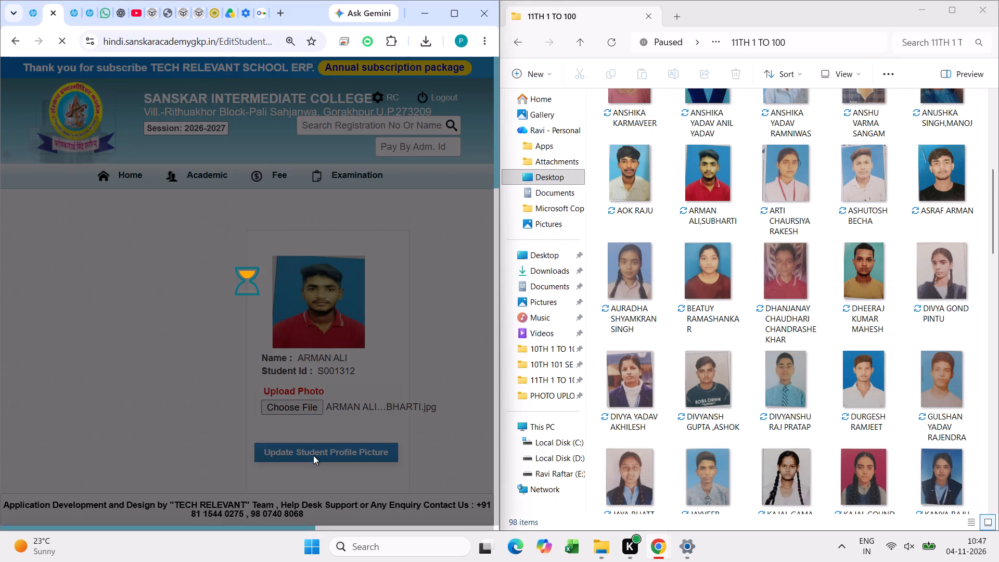
left_click(337, 118)
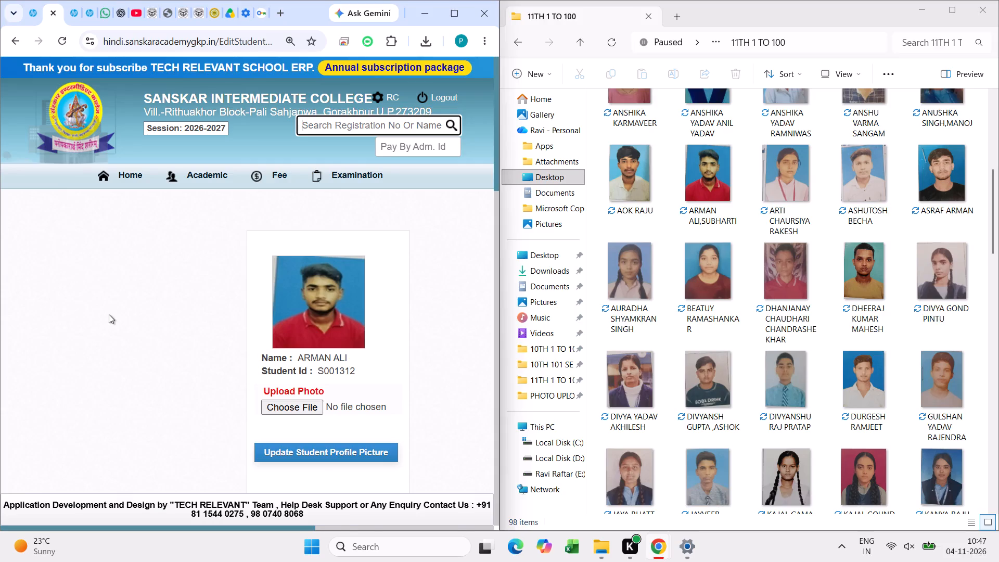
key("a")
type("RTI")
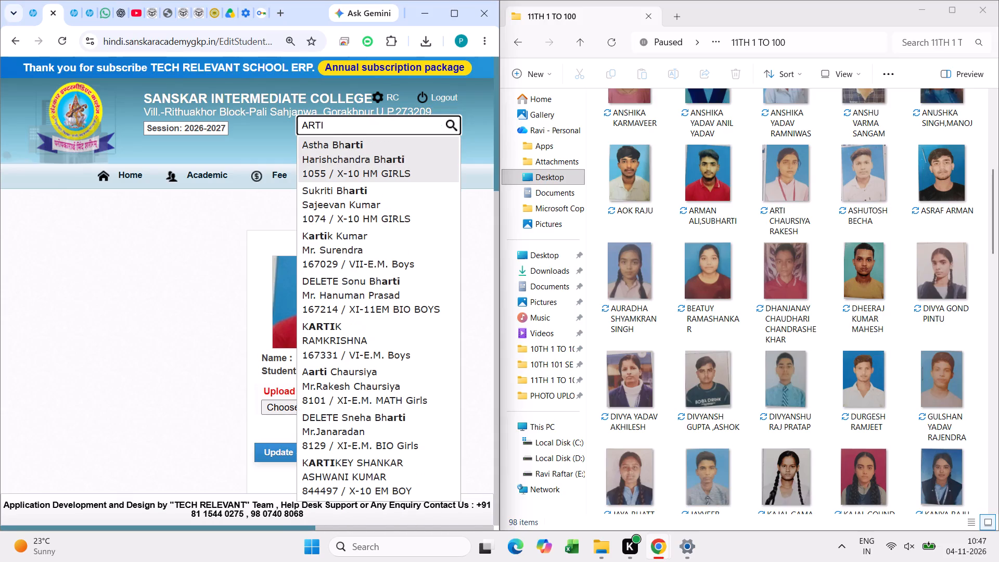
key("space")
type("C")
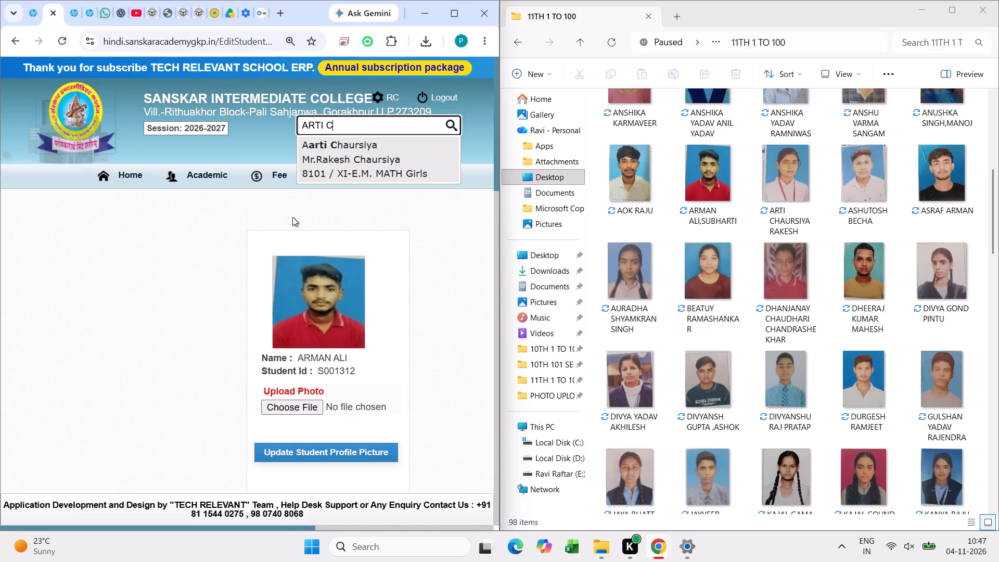
left_click(369, 146)
Compare Aarti's record photo with her photo in the folder, and open her profile for editing.
scroll(369, 345, "down", 1)
scroll(369, 357, "up", 1)
scroll(369, 359, "down", 1)
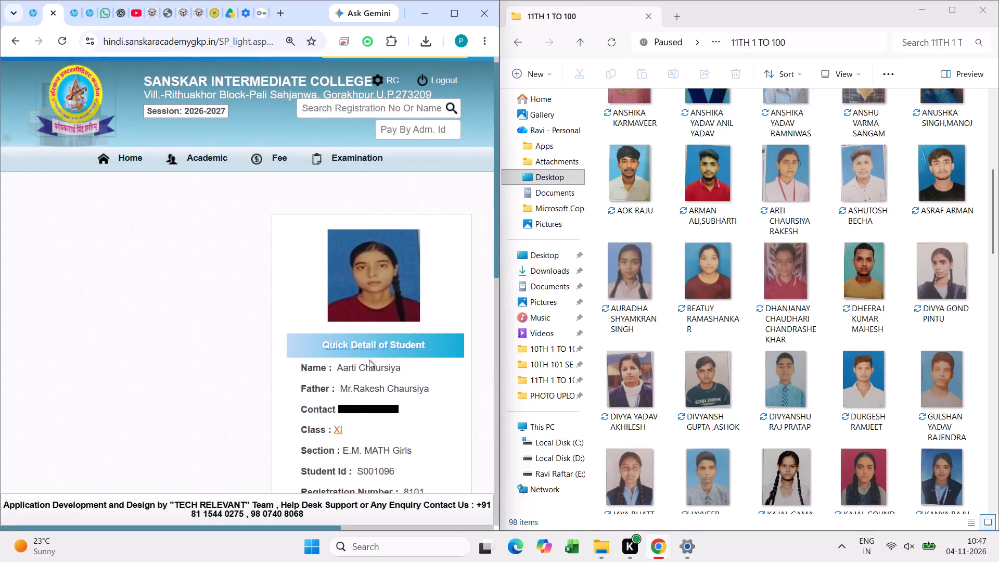
scroll(369, 360, "up", 1)
scroll(369, 360, "down", 1)
scroll(369, 360, "up", 1)
scroll(369, 360, "down", 1)
scroll(369, 360, "up", 1)
scroll(369, 360, "down", 1)
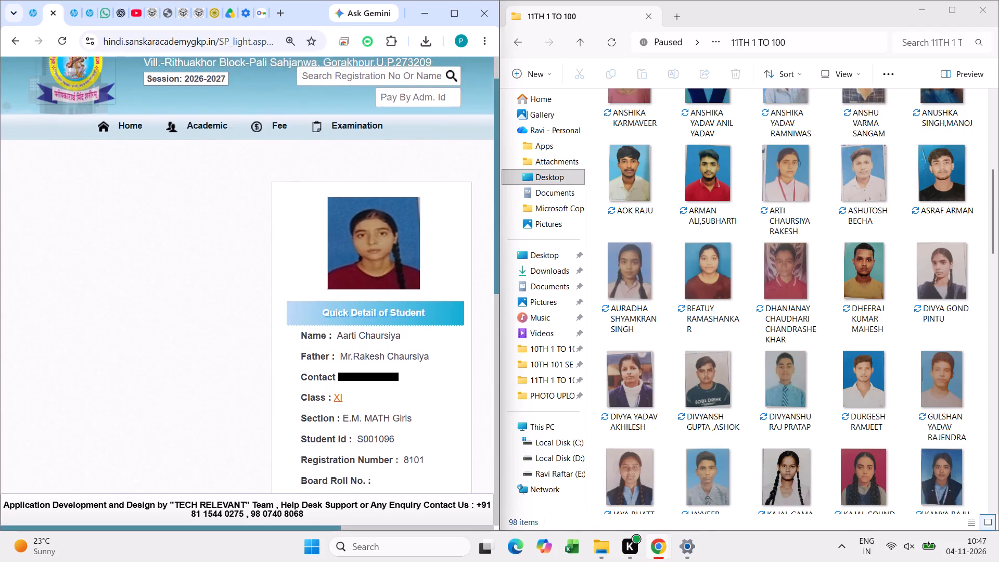
scroll(369, 360, "down", 4)
scroll(369, 360, "up", 5)
scroll(369, 360, "down", 1)
scroll(369, 360, "up", 2)
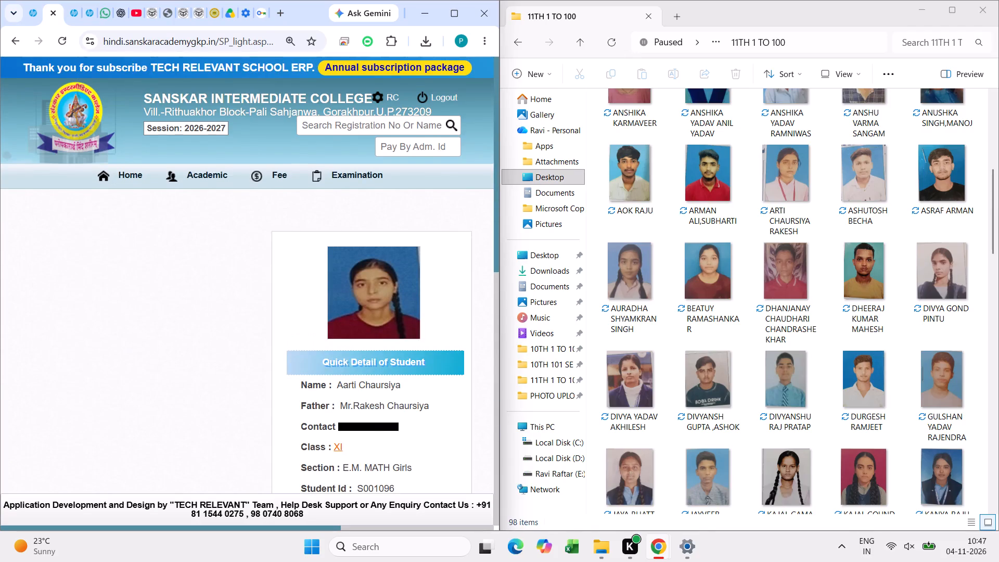
scroll(369, 361, "down", 2)
scroll(359, 423, "down", 2)
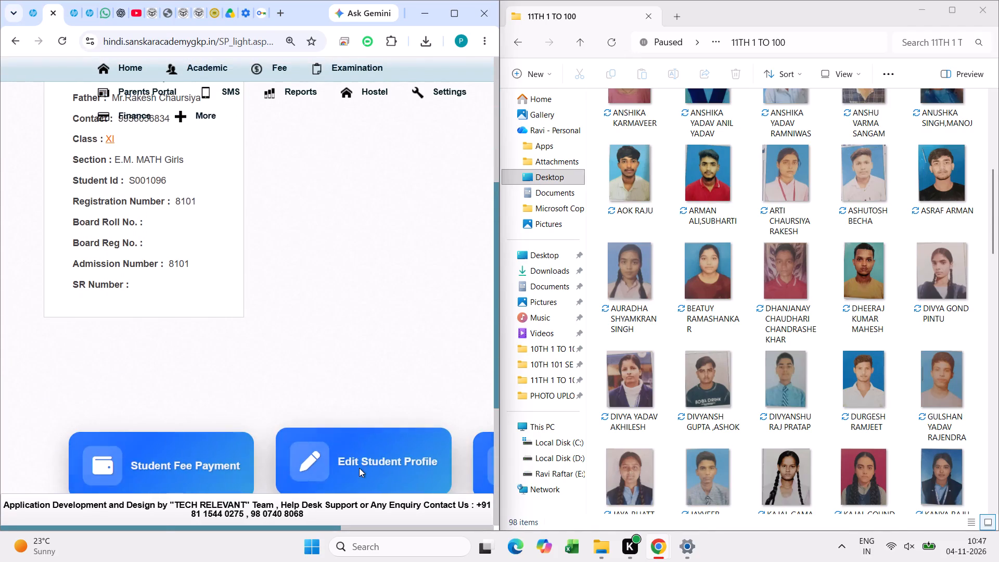
left_click(360, 461)
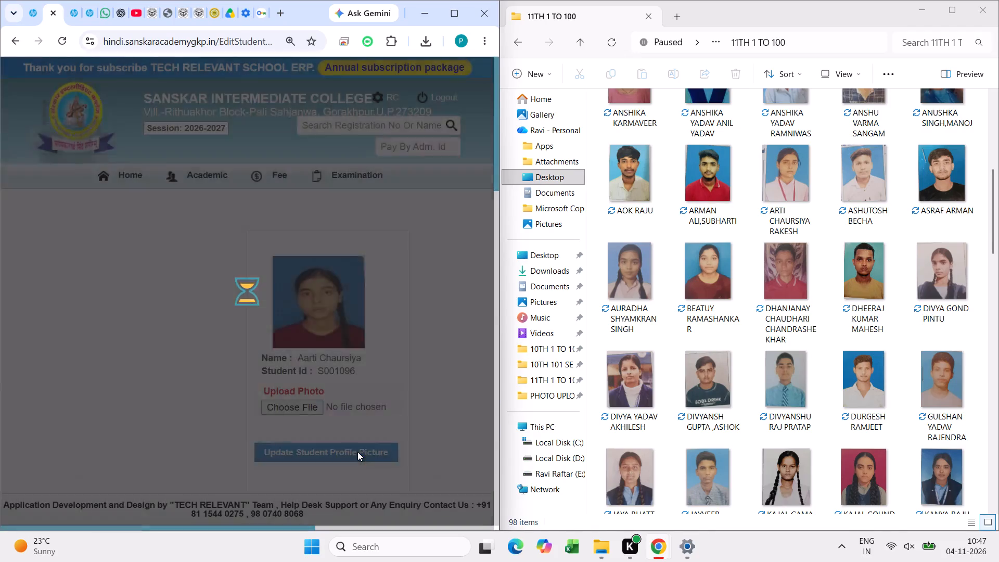
Remove Aarti's existing profile picture.
scroll(316, 441, "down", 2)
left_click(131, 336)
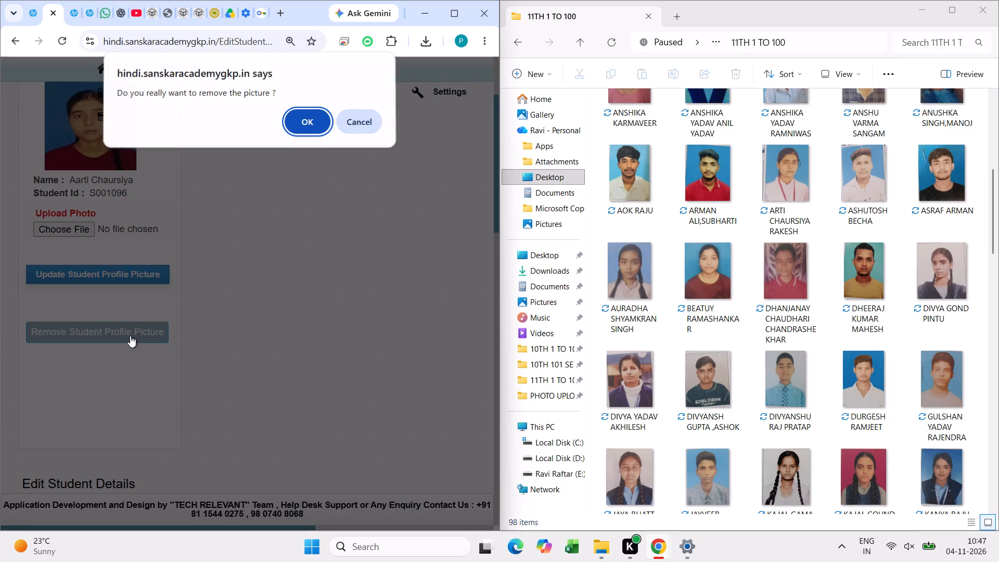
left_click(313, 118)
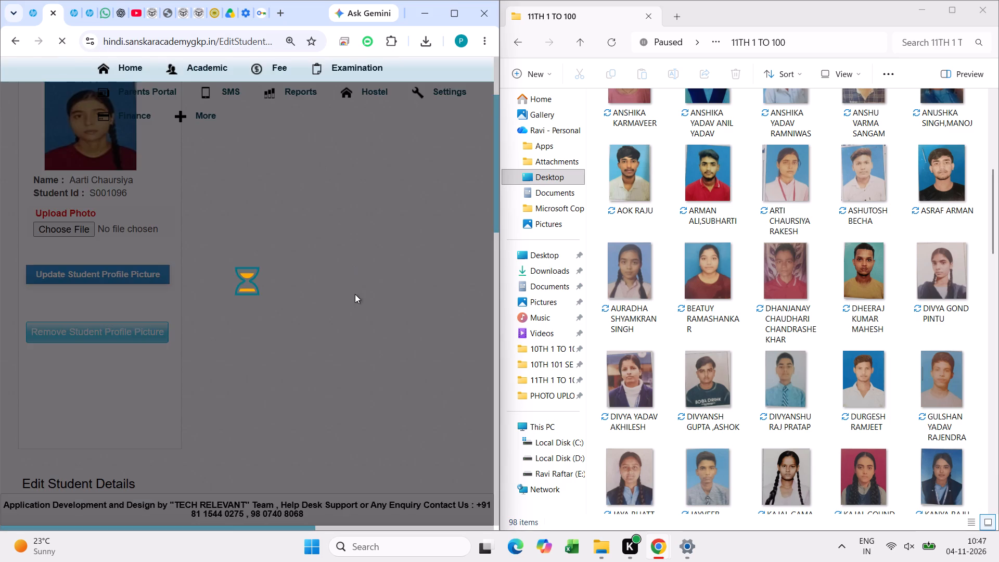
left_click(287, 400)
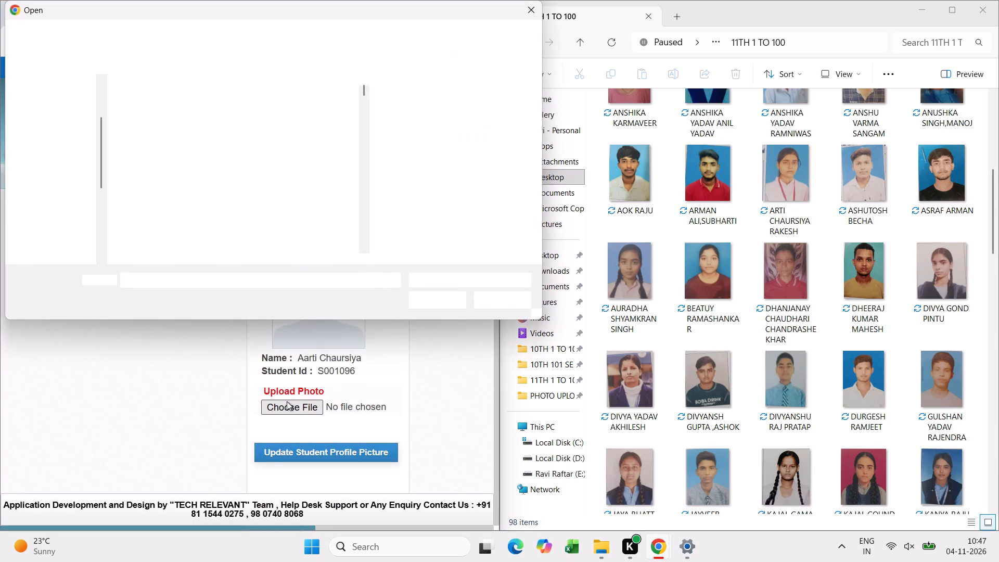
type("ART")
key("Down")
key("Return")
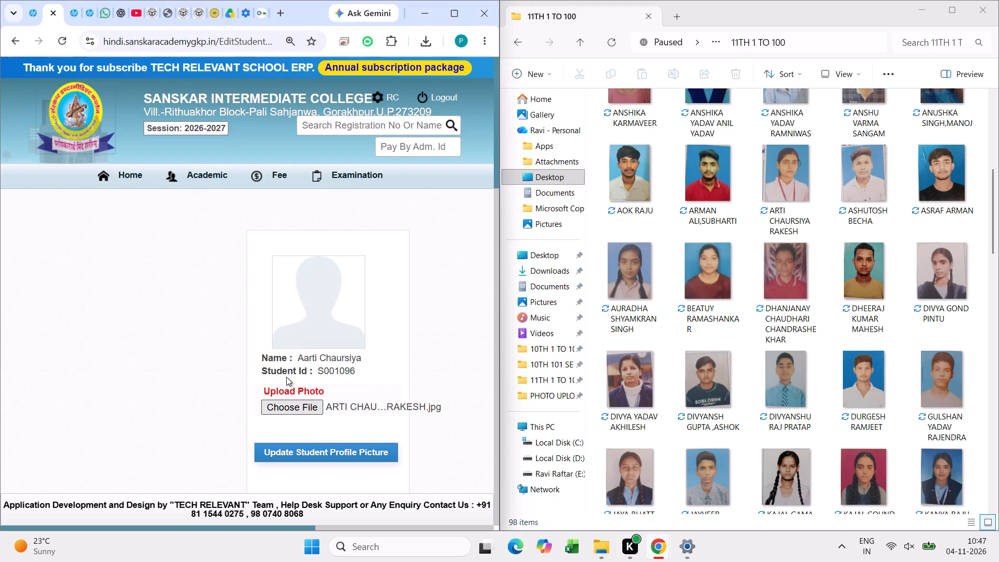
left_click(379, 454)
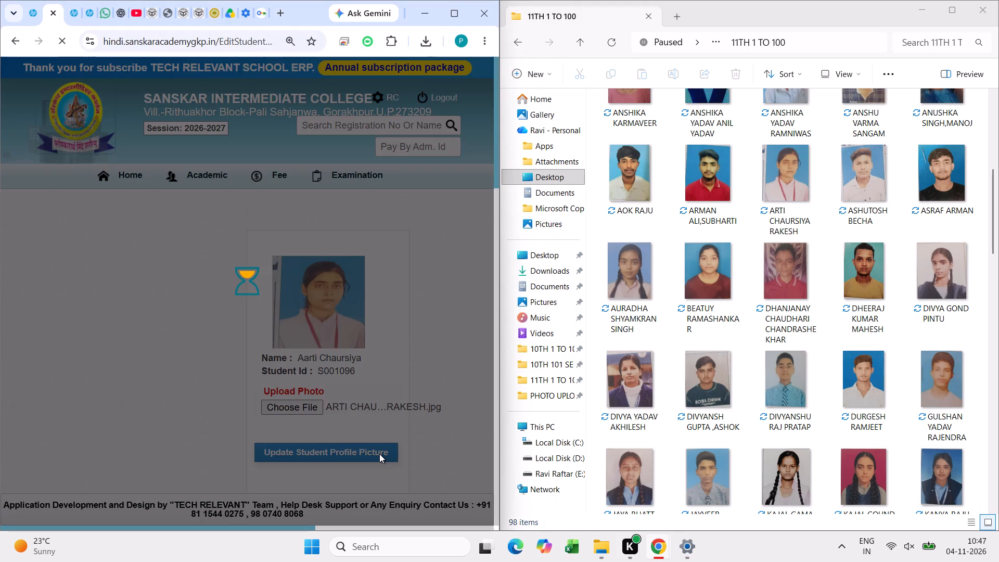
scroll(379, 454, "down", 5)
scroll(379, 454, "up", 5)
left_click(343, 125)
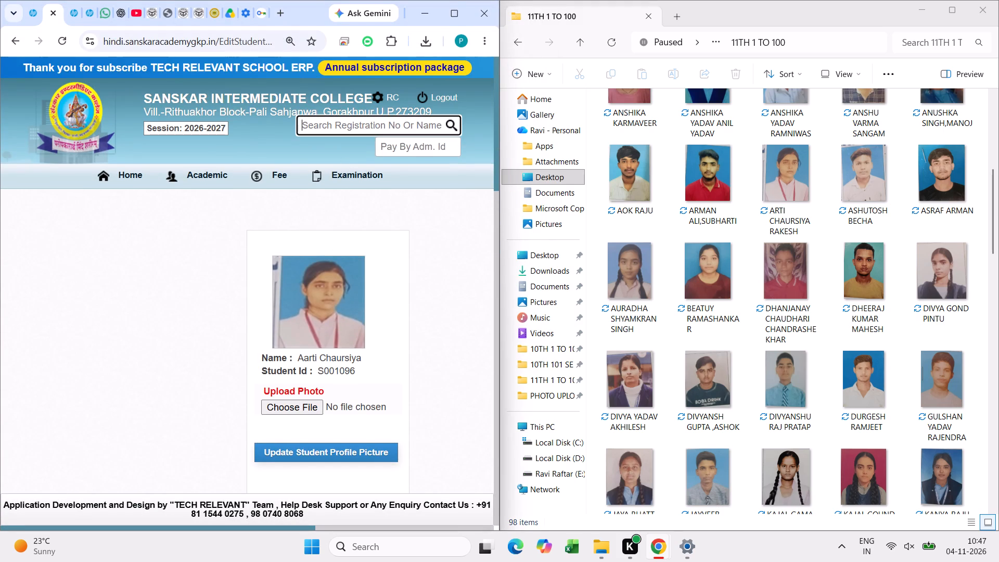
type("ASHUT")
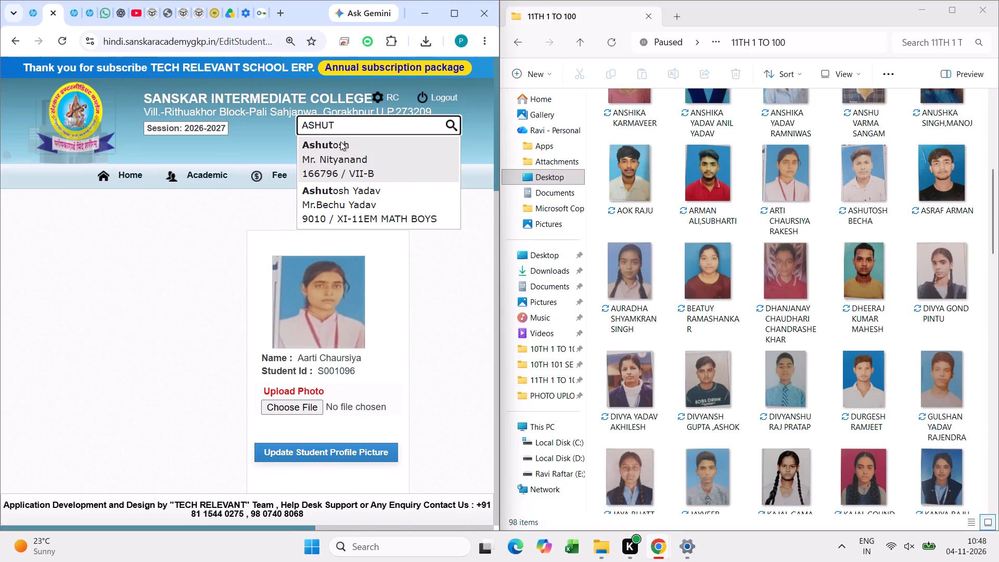
left_click(357, 192)
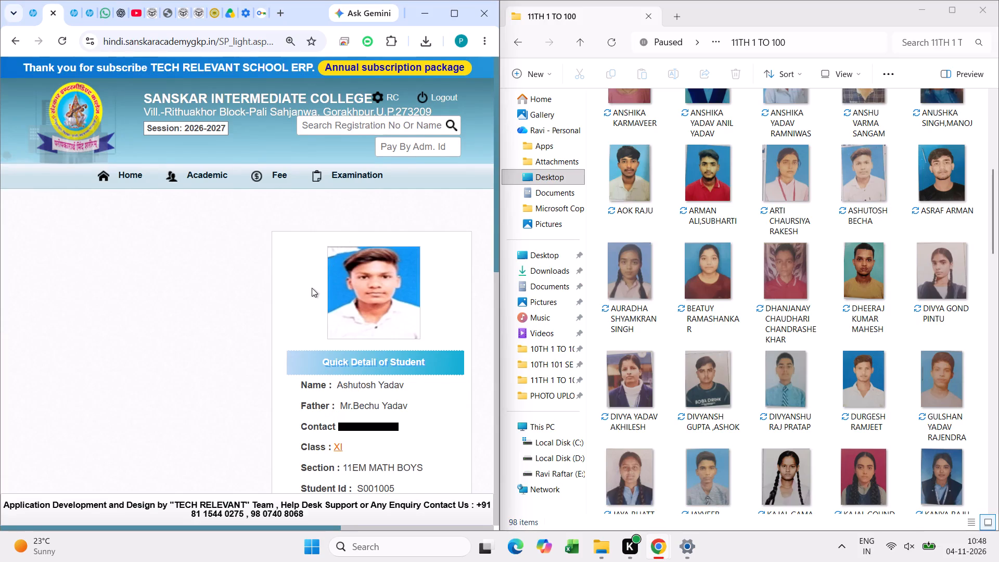
scroll(311, 295, "down", 3)
scroll(310, 299, "up", 3)
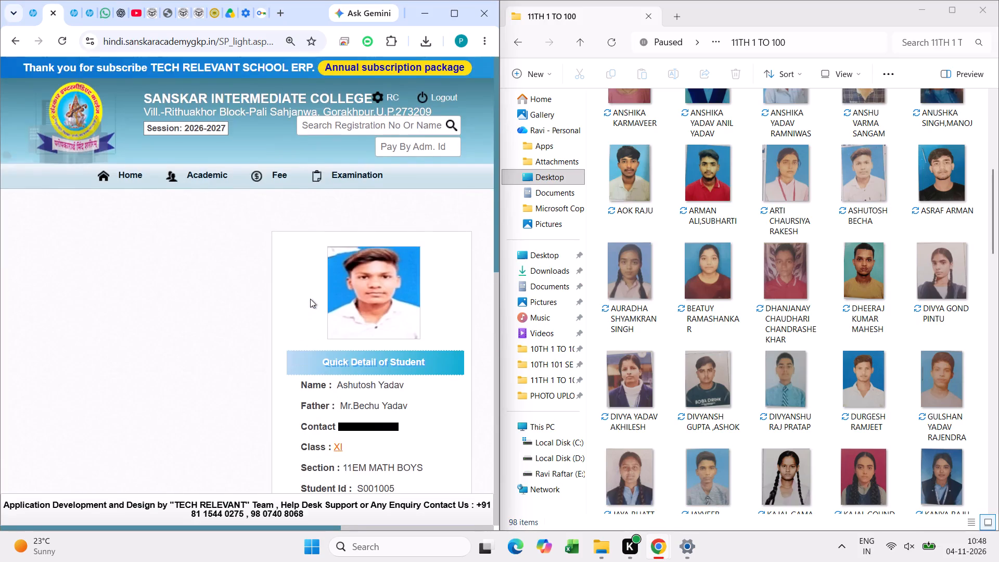
scroll(310, 299, "down", 6)
left_click(343, 333)
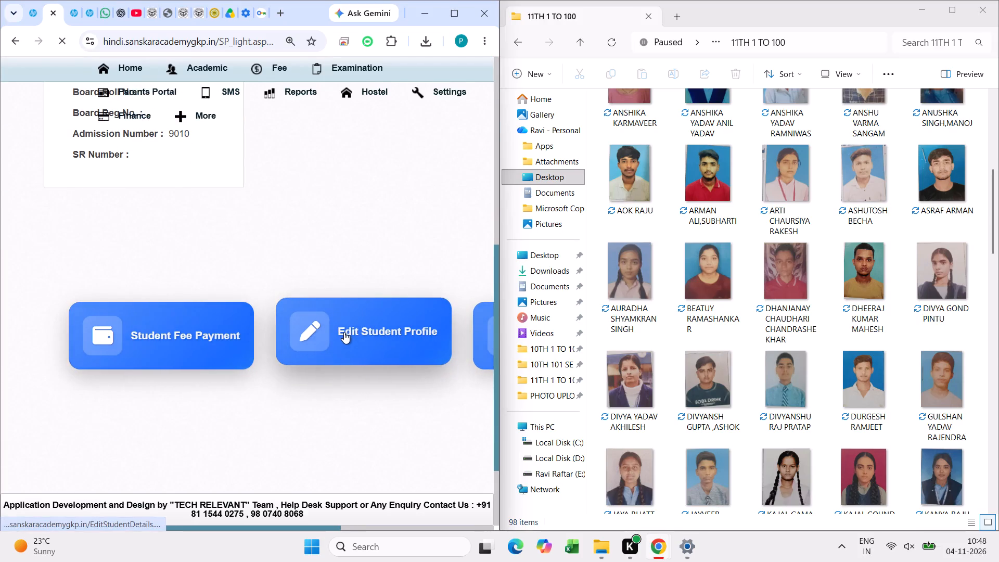
Remove Ashutosh's existing profile picture.
scroll(344, 332, "down", 3)
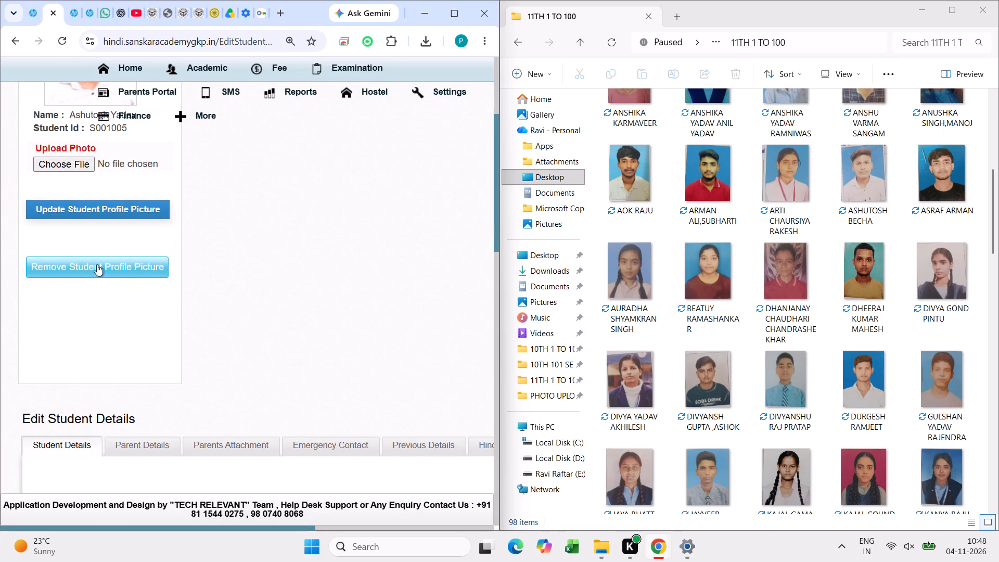
left_click(90, 263)
left_click(314, 120)
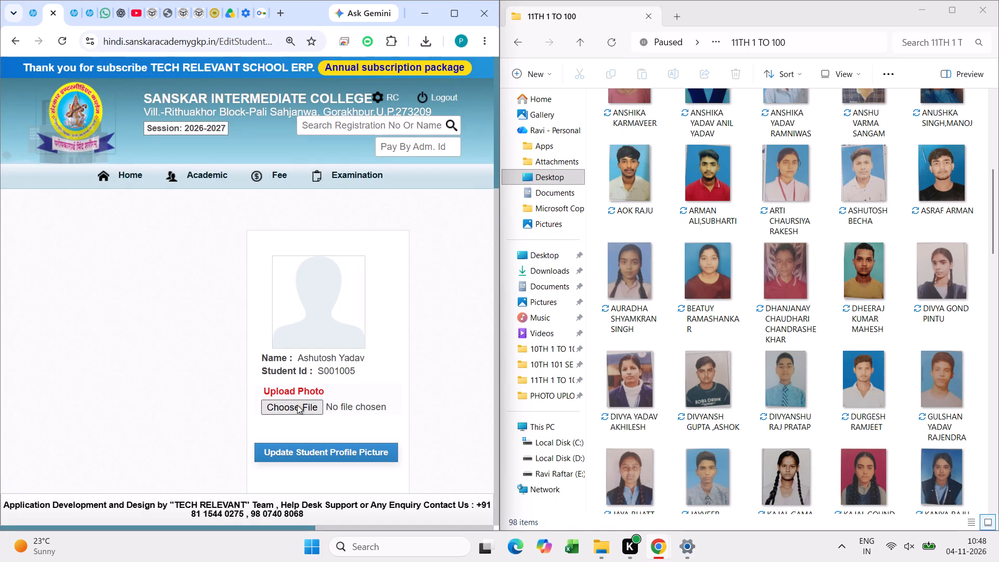
left_click(297, 405)
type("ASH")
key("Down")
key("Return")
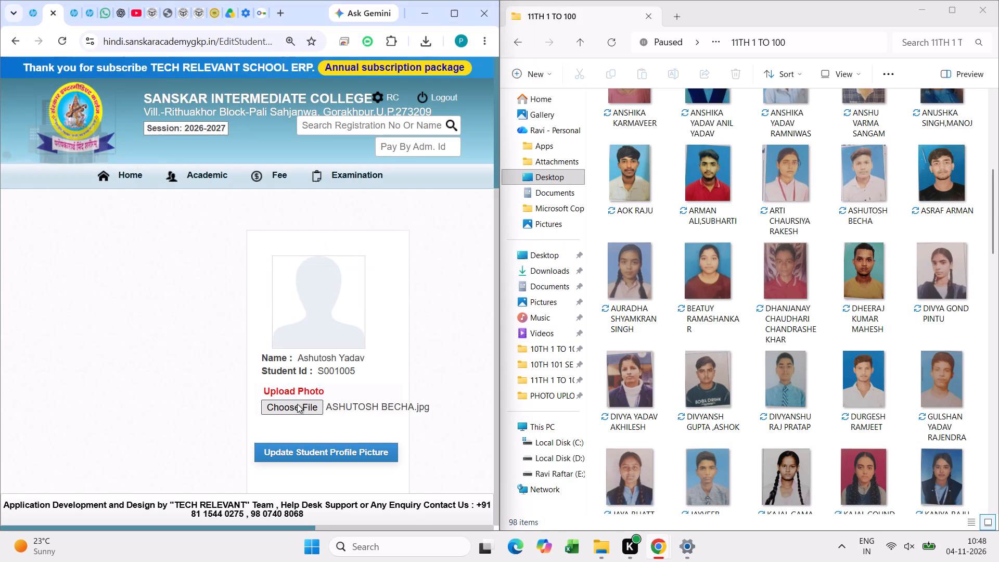
left_click(323, 459)
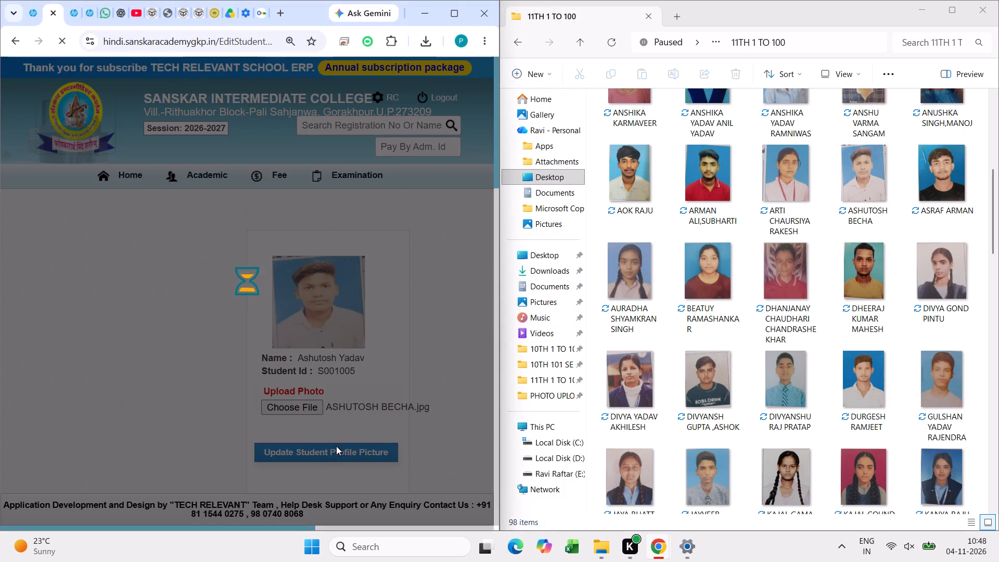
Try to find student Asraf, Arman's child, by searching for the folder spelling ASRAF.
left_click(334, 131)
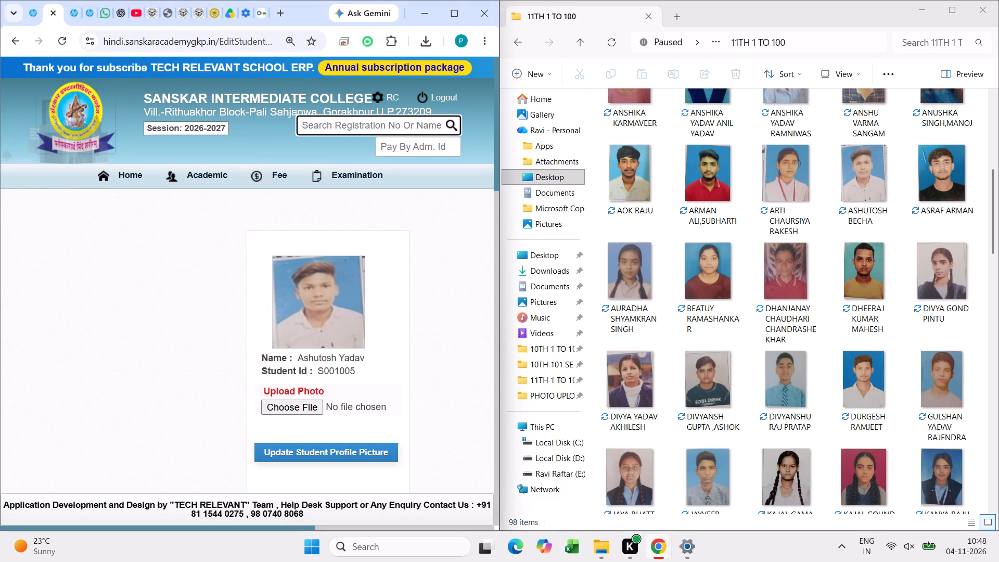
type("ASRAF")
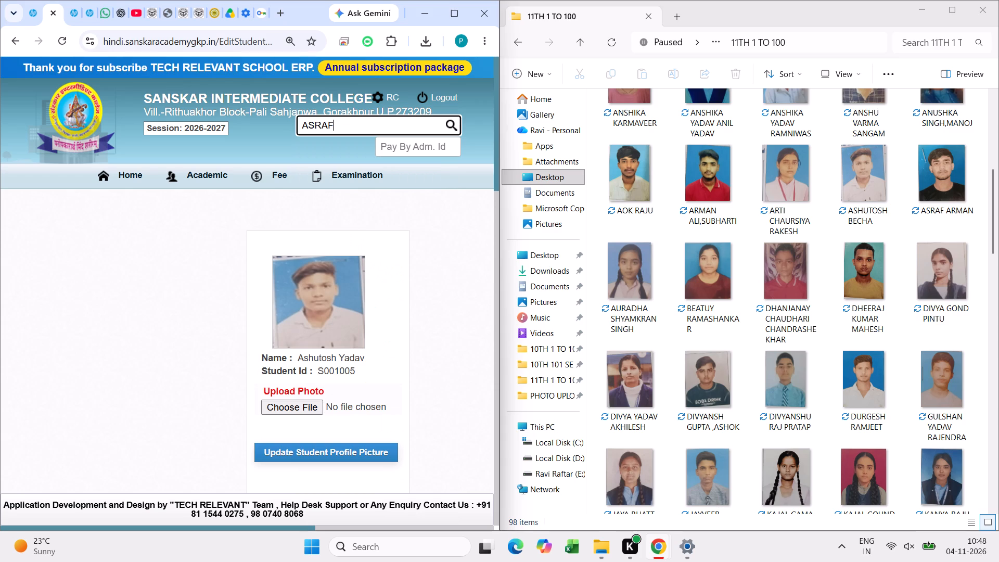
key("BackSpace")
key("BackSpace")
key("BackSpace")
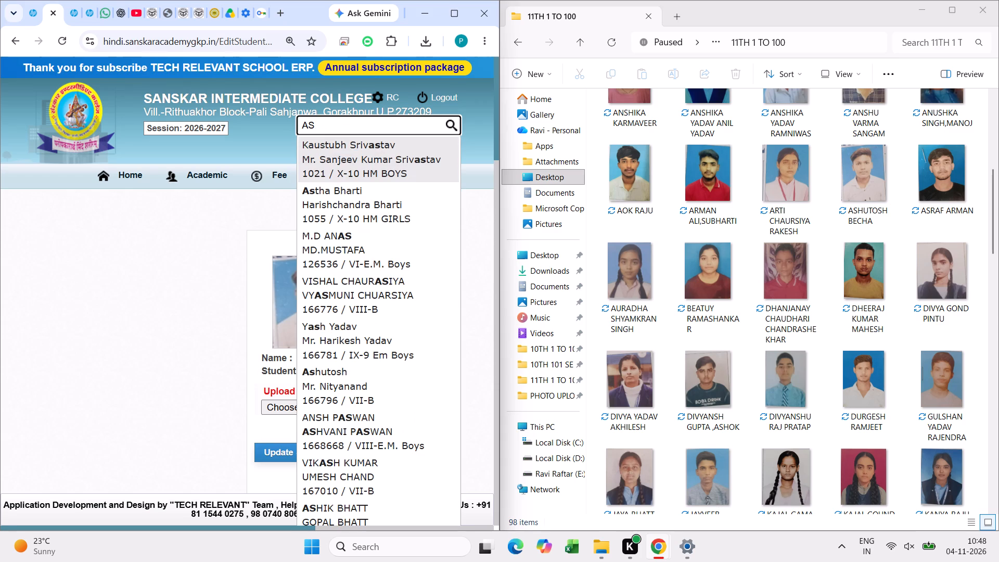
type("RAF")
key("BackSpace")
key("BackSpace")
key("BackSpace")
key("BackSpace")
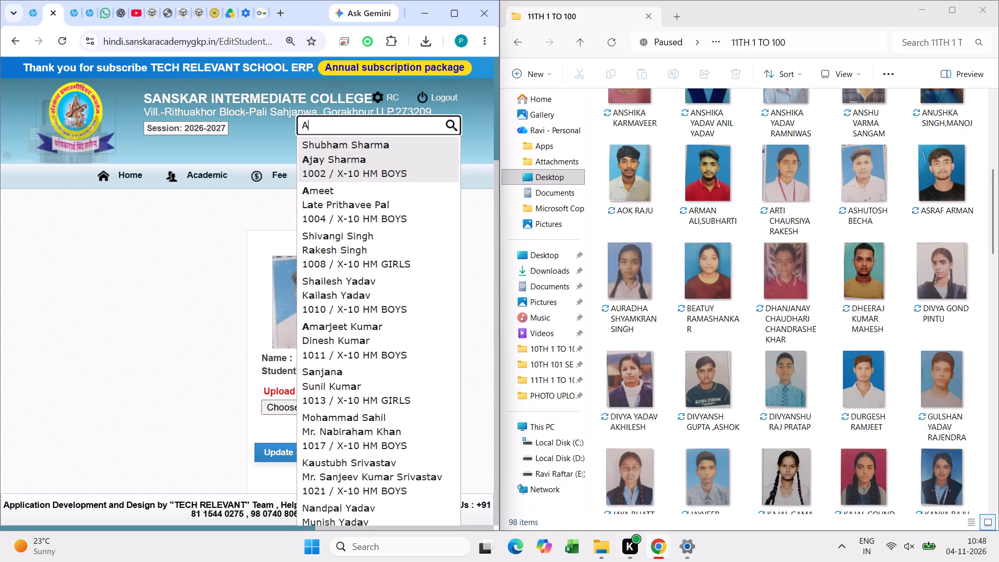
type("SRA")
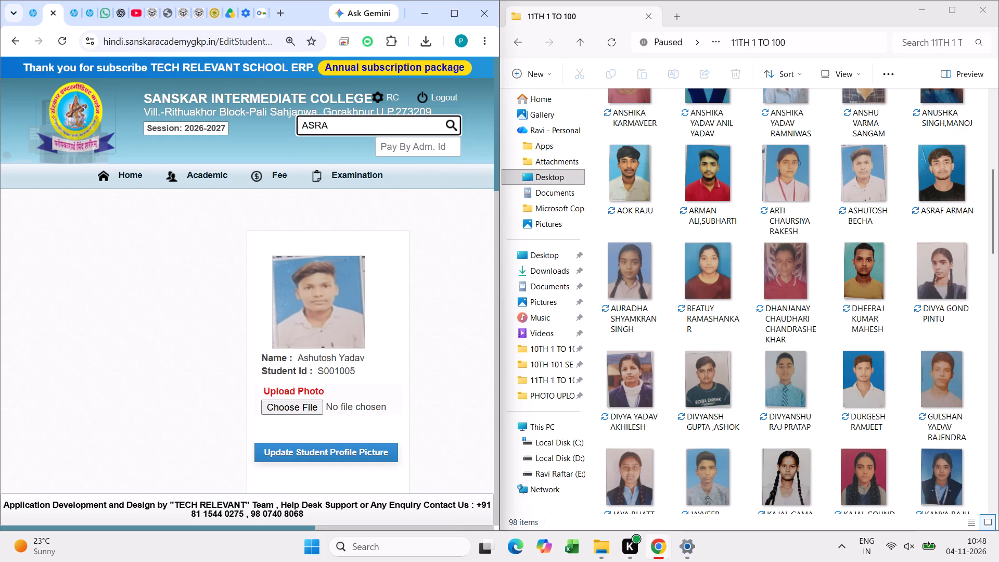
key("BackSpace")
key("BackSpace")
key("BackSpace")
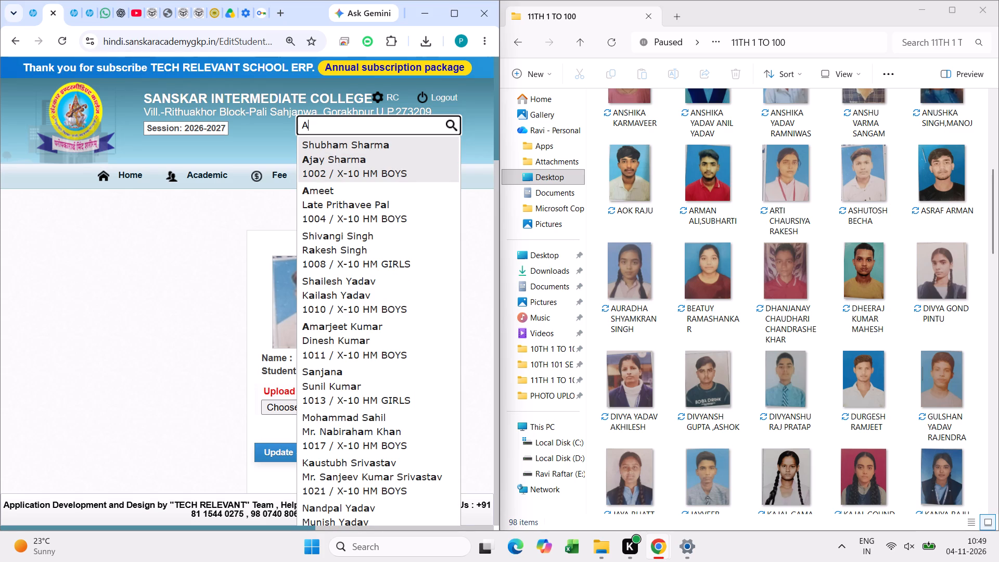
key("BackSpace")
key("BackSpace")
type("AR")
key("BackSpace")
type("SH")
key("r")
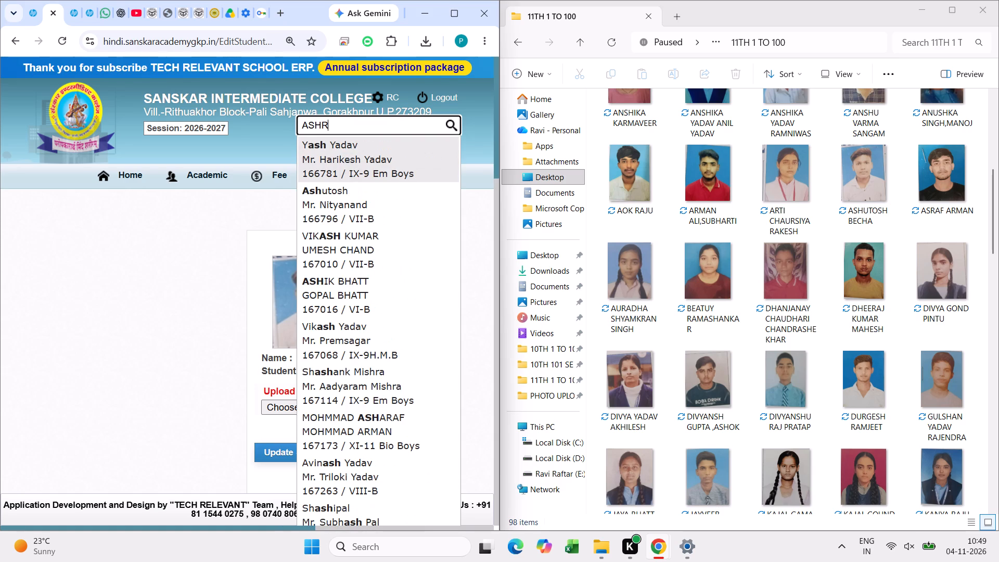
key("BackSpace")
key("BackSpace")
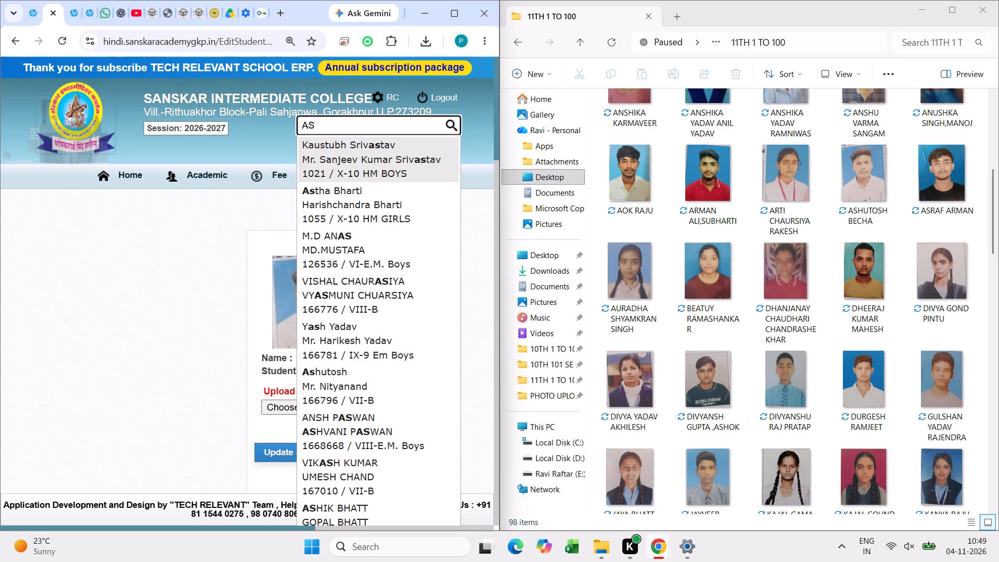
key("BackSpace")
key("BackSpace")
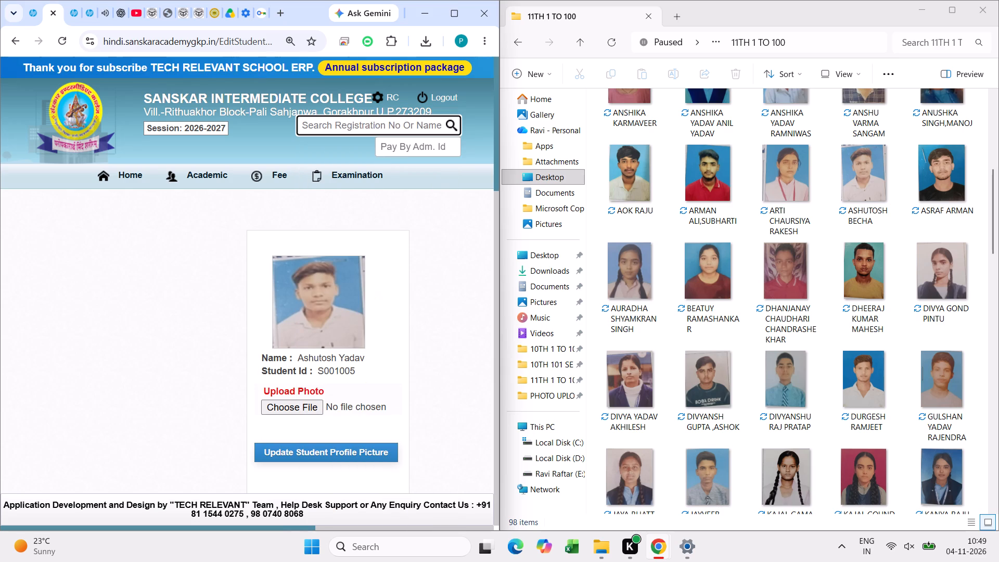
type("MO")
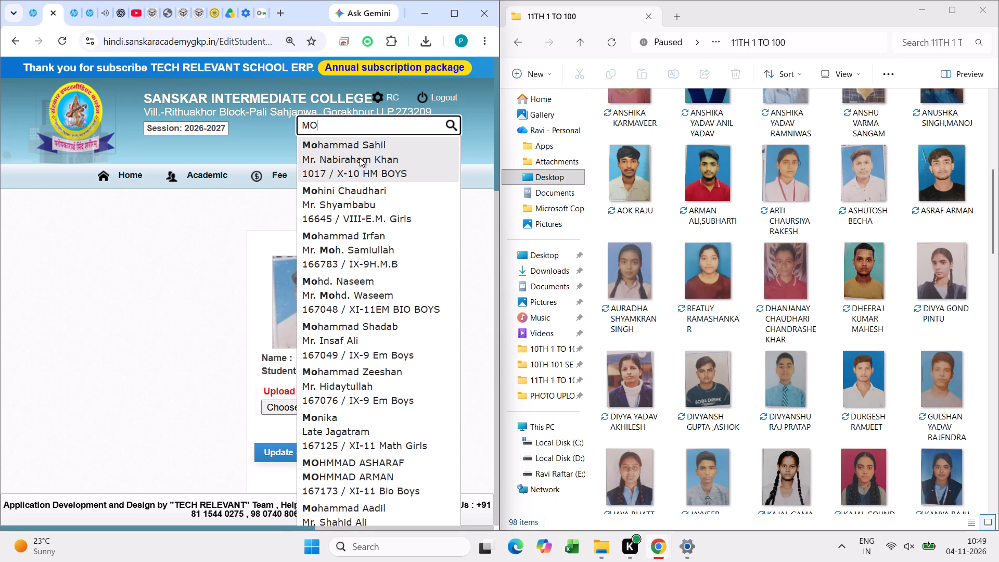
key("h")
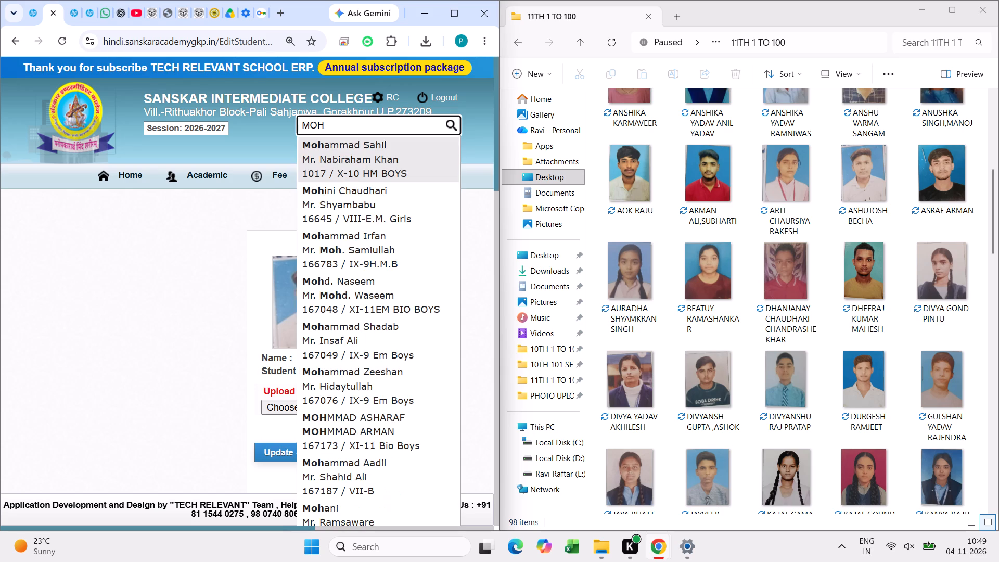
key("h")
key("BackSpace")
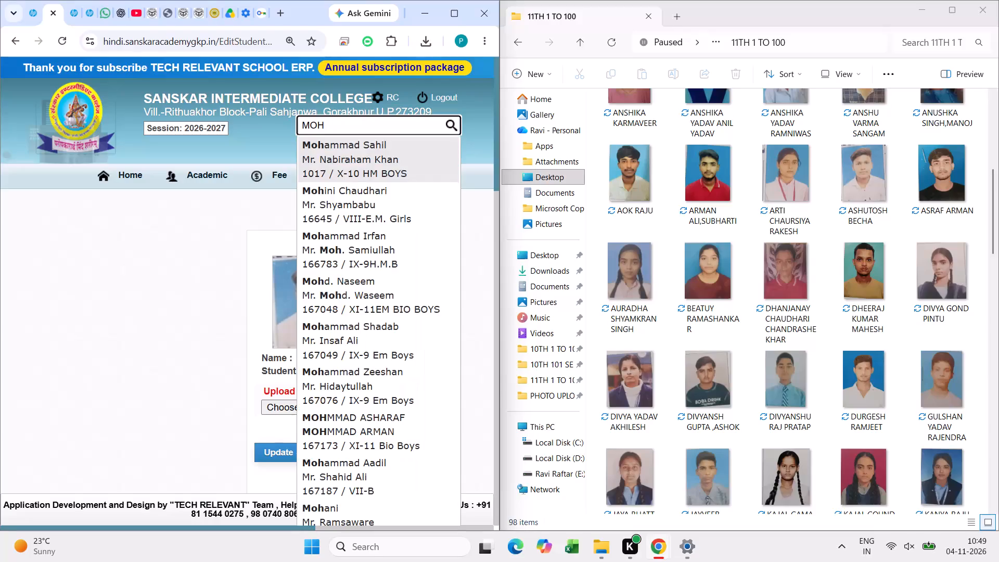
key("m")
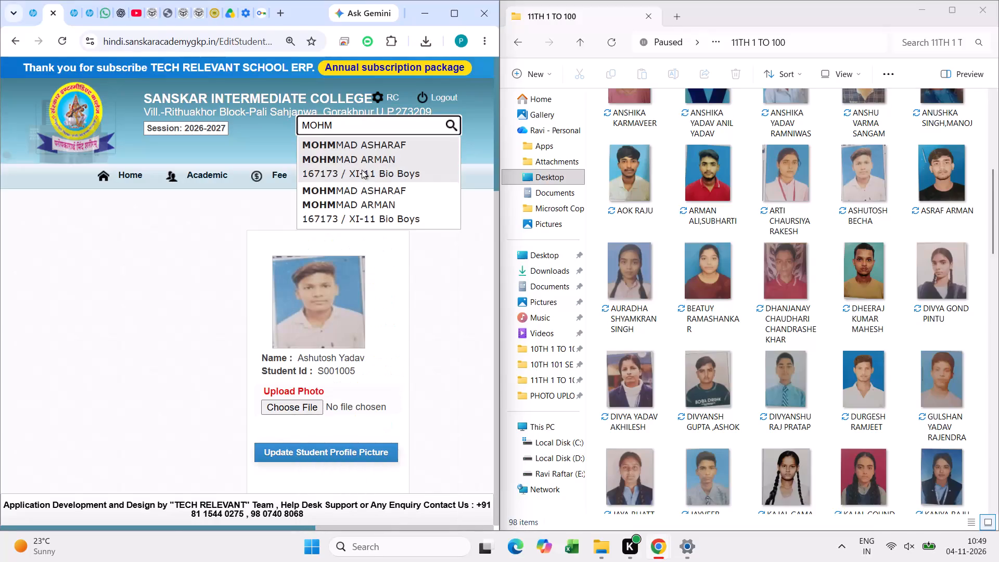
left_click(363, 169)
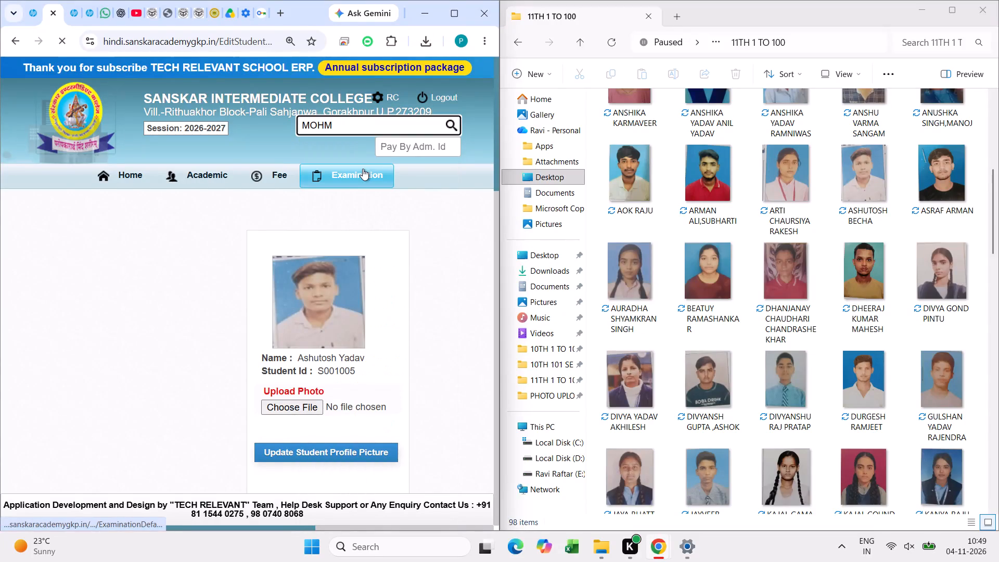
scroll(348, 224, "down", 3)
scroll(340, 248, "up", 1)
scroll(340, 325, "down", 3)
scroll(340, 327, "up", 1)
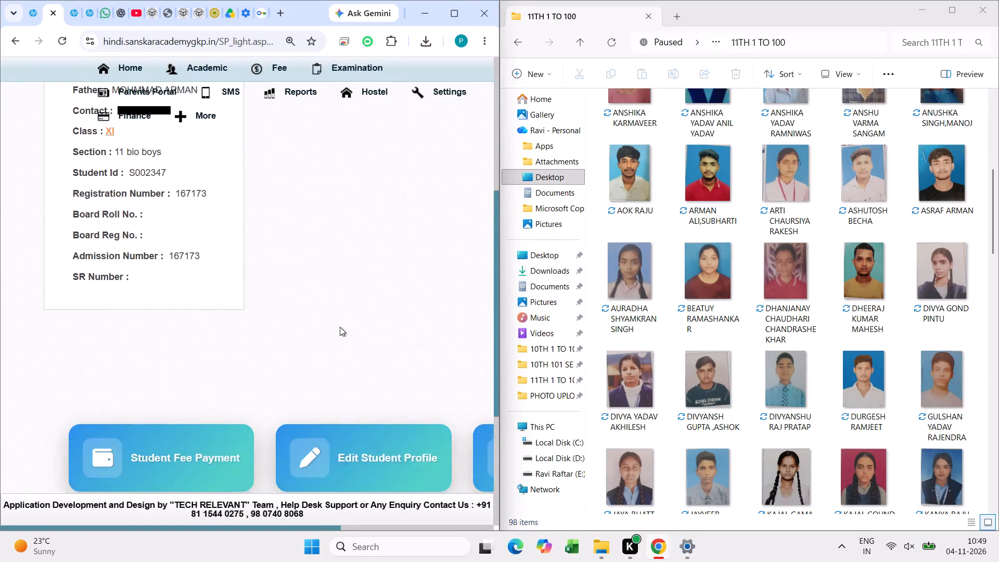
left_click(361, 459)
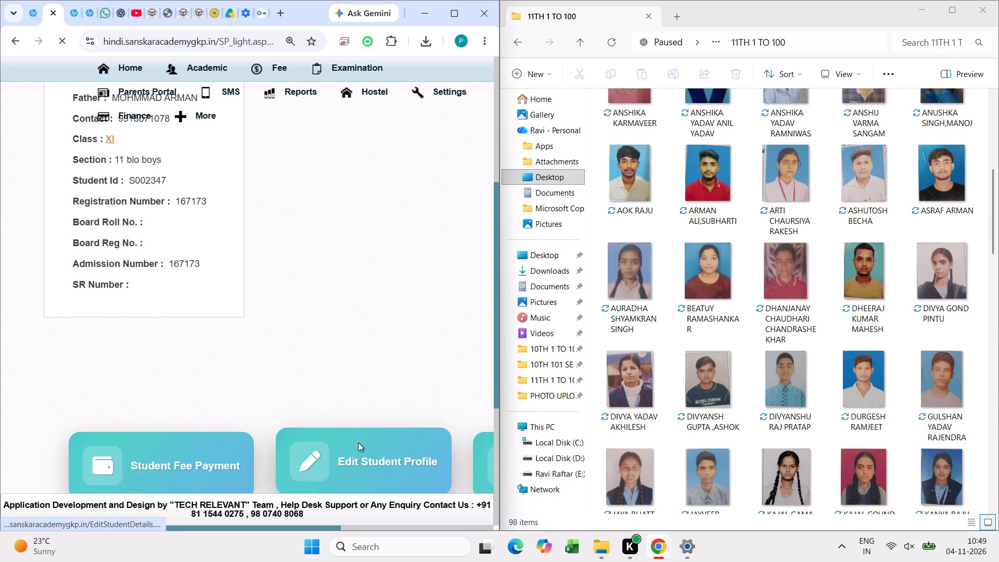
Choose the ASRAF photo file from the 11TH 1 TO 100 folder and update Asharaf's student profile picture with it.
left_click(292, 405)
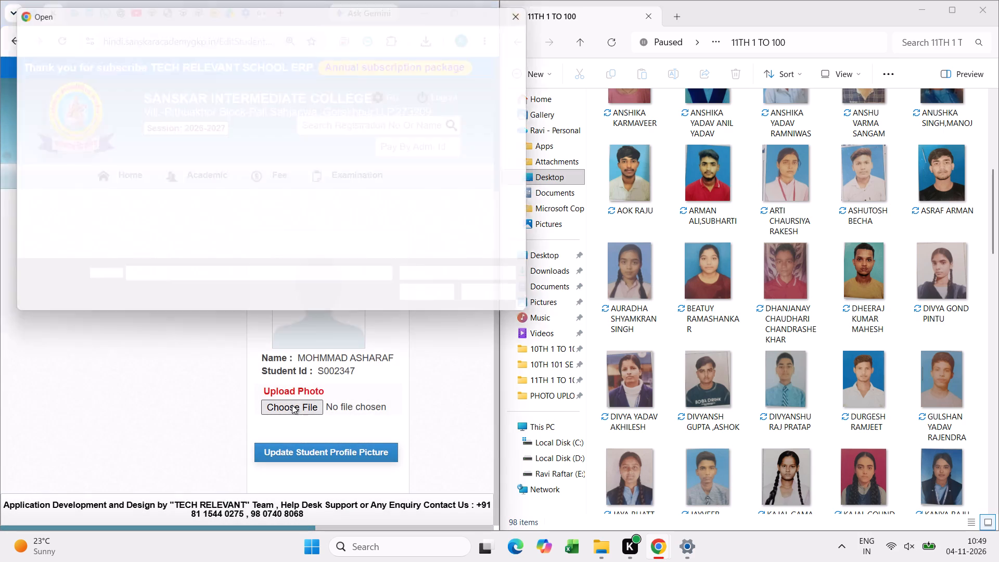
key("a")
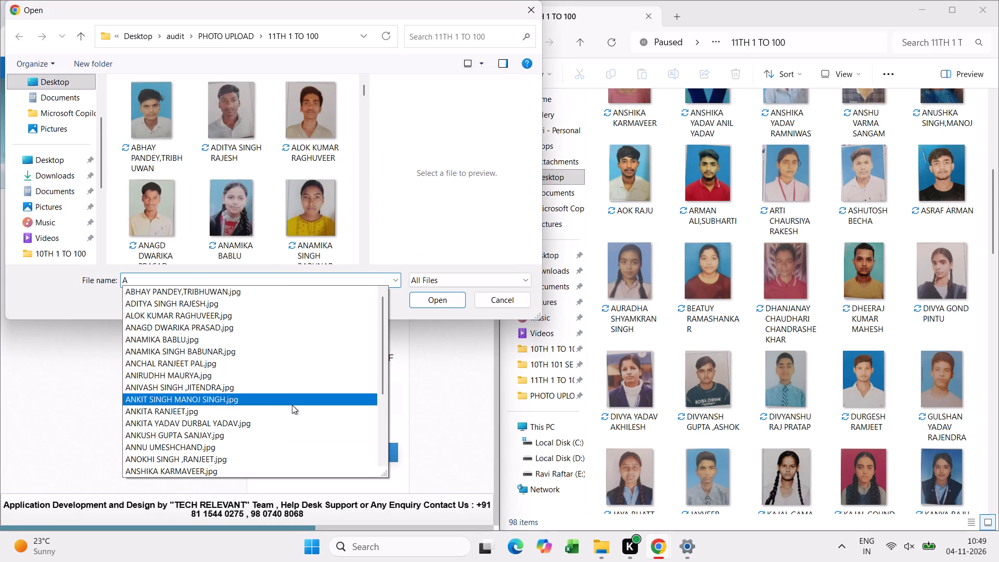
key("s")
key("Down")
key("Down")
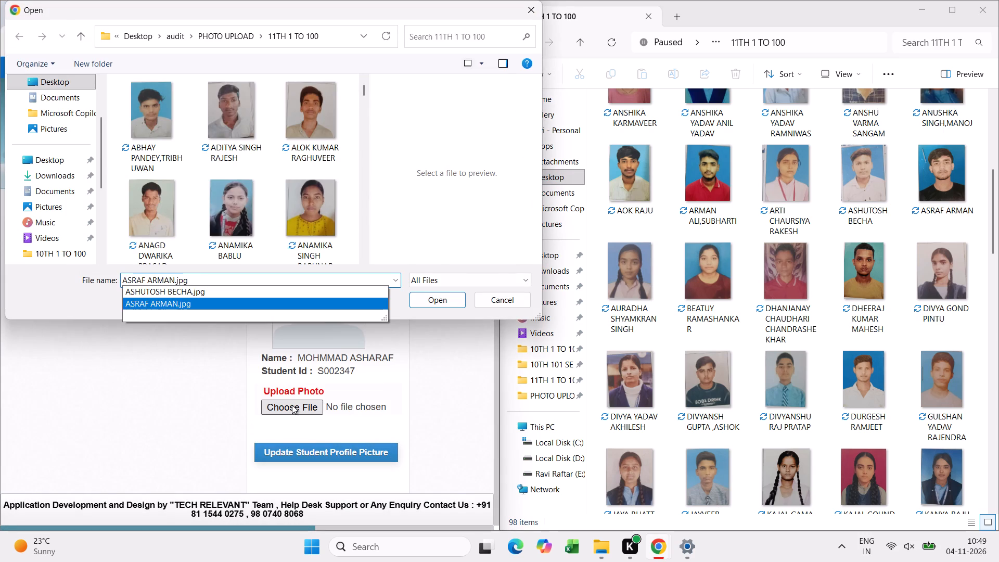
key("Return")
left_click(312, 457)
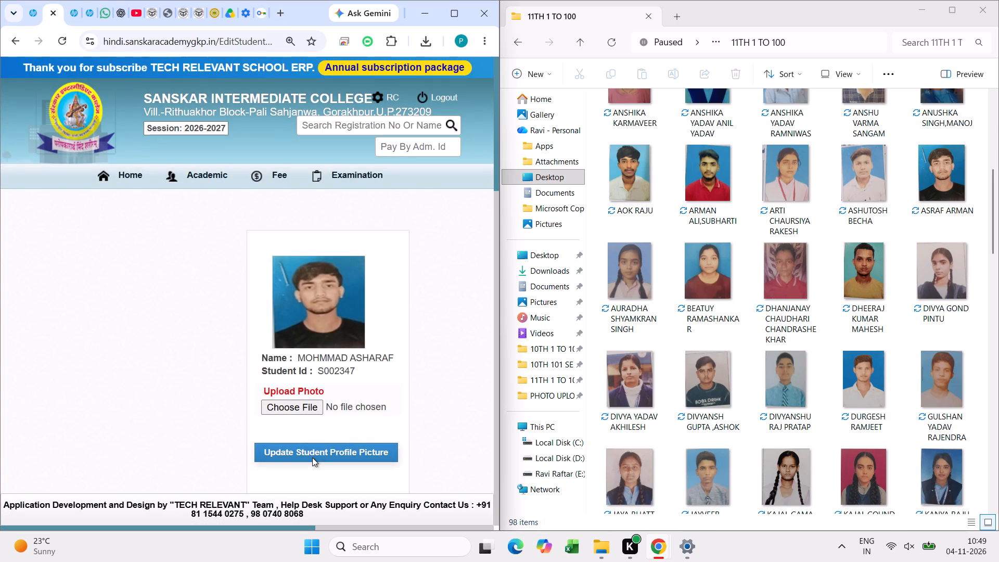
scroll(312, 457, "down", 1)
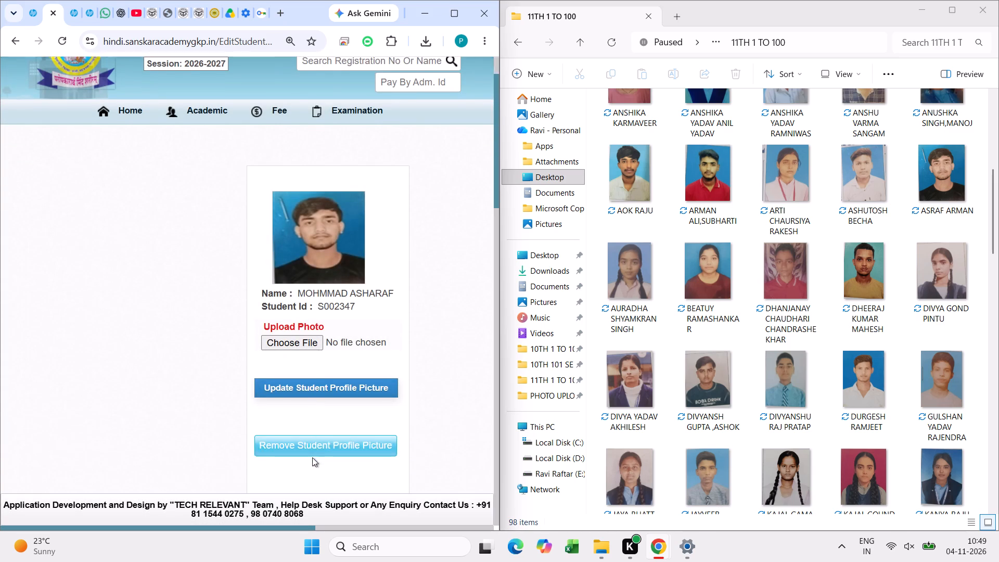
scroll(312, 457, "down", 2)
scroll(233, 385, "down", 1)
scroll(204, 339, "up", 3)
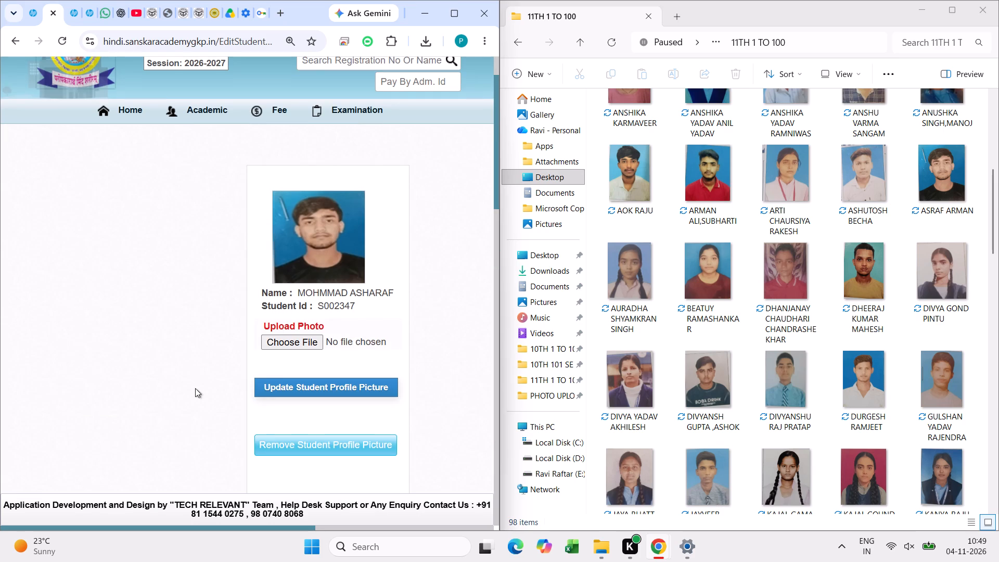
left_click(337, 389)
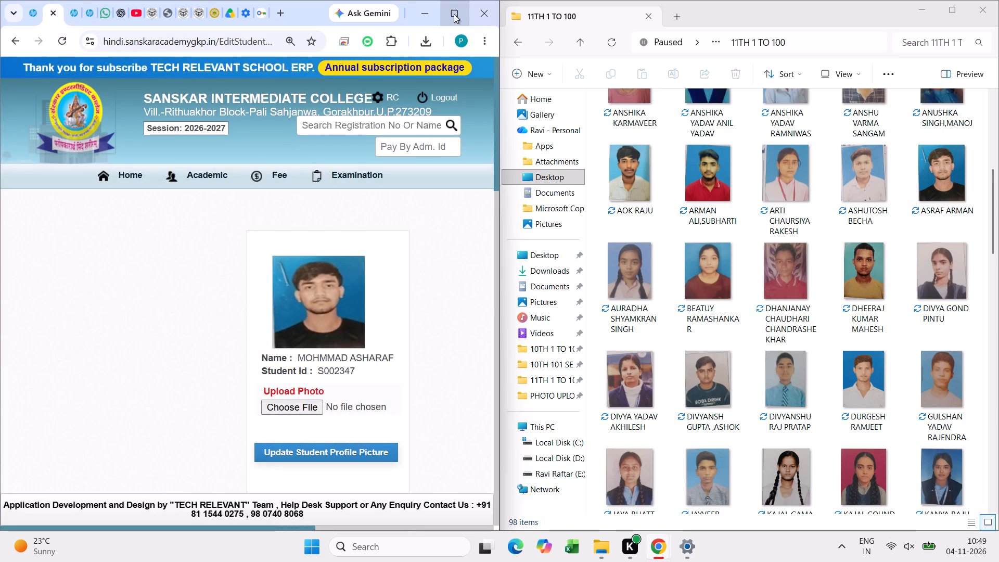
Switch to the maximized Sanskar Academy fee submission page and close Ayansh's open fee receipt.
left_click(454, 14)
left_click(136, 6)
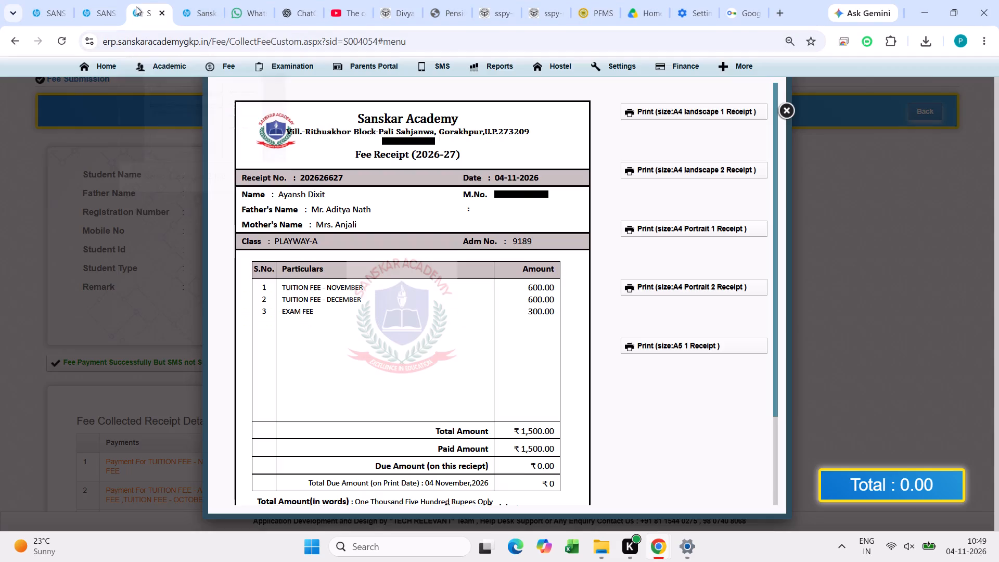
scroll(313, 265, "up", 3)
left_click(775, 106)
left_click(783, 109)
scroll(801, 154, "up", 2)
scroll(801, 154, "down", 1)
scroll(801, 154, "up", 6)
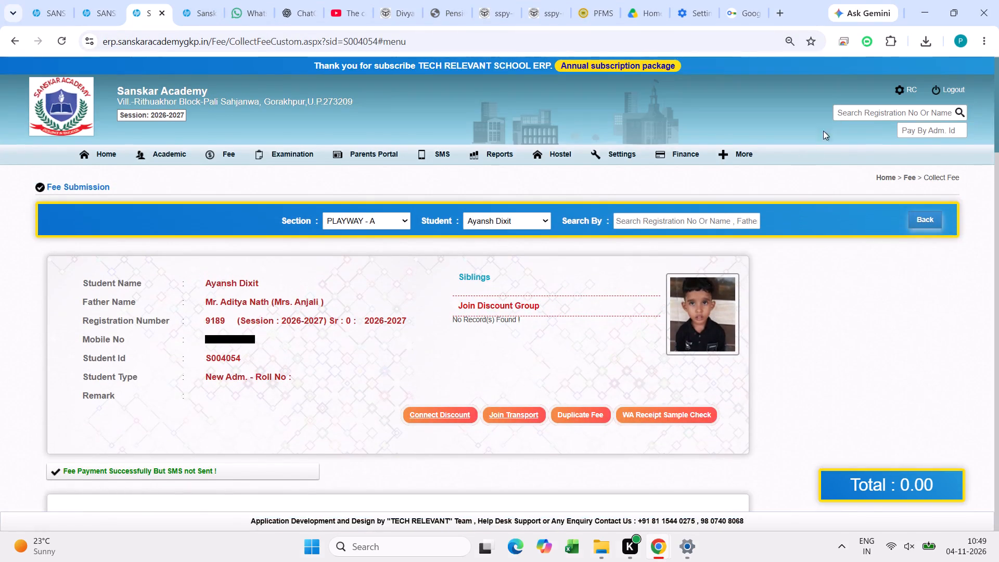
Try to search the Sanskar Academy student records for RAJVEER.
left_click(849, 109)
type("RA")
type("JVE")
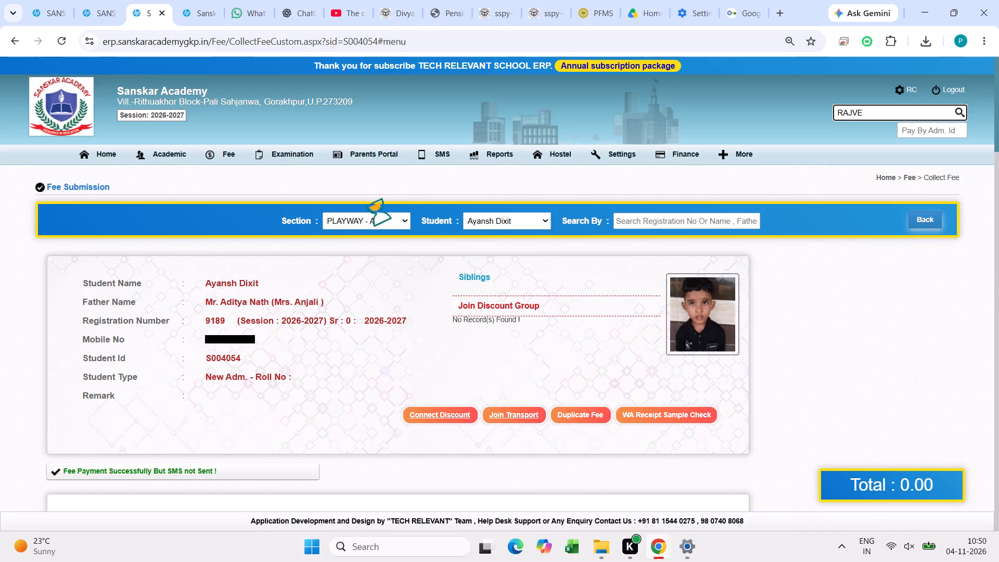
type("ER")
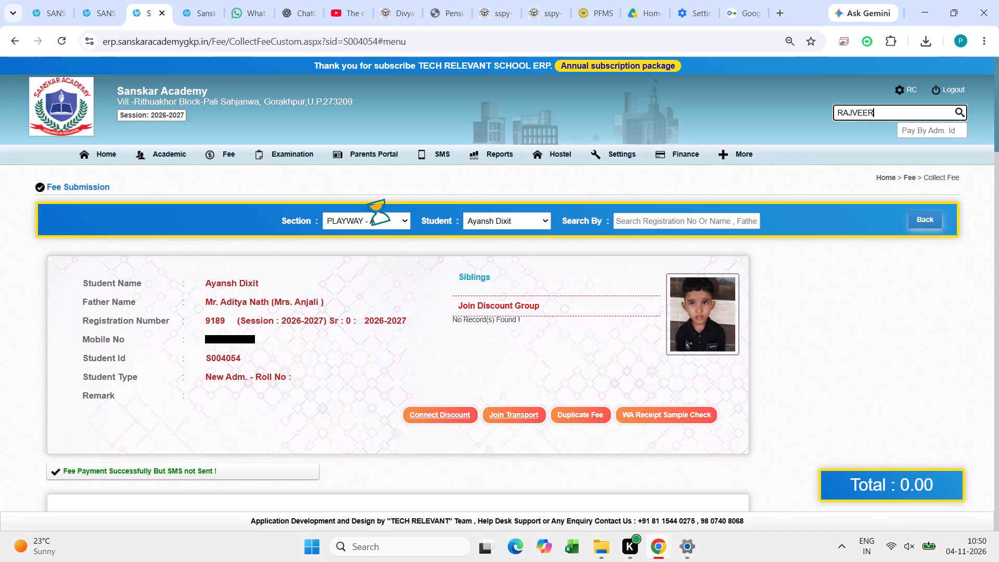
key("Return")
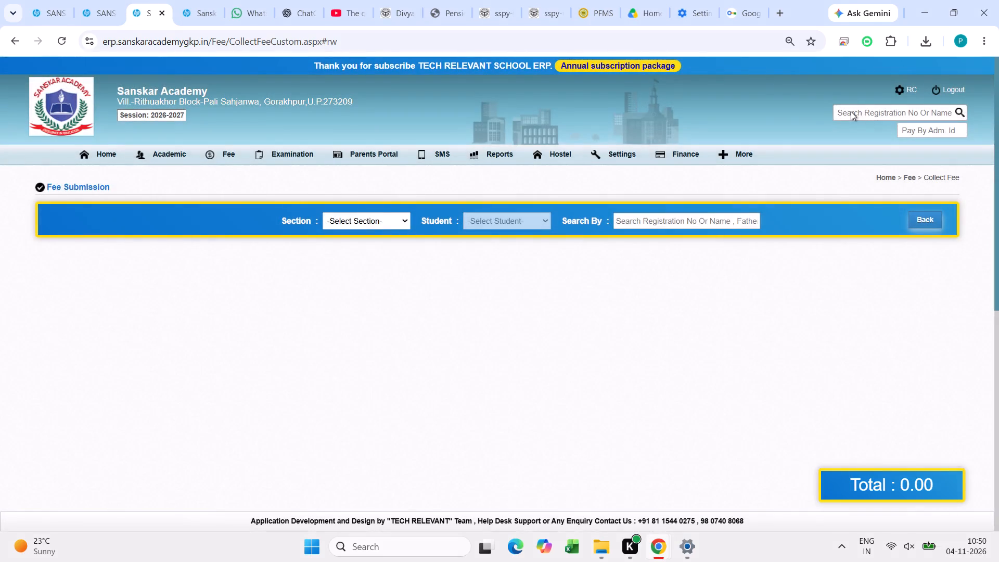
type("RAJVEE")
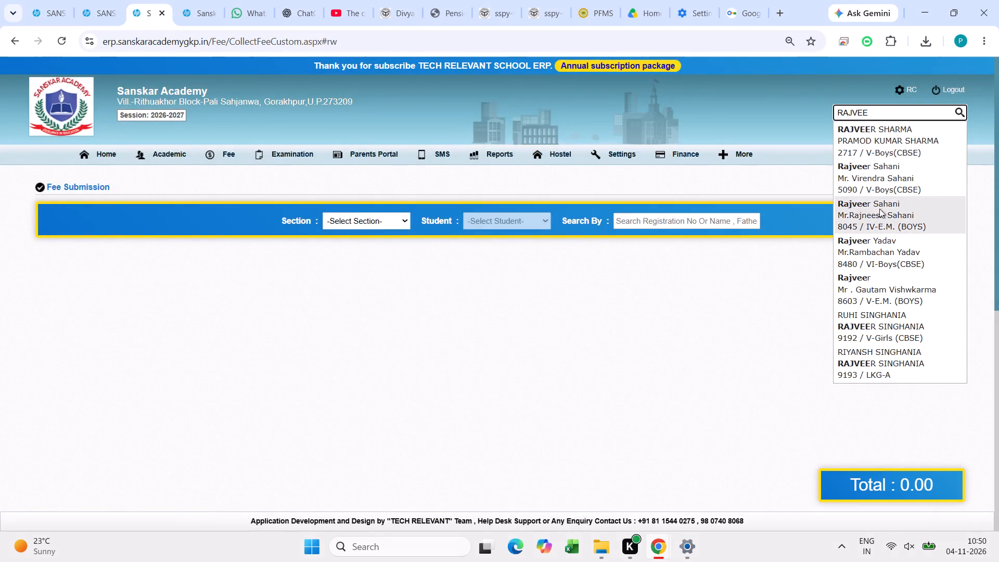
left_click(885, 248)
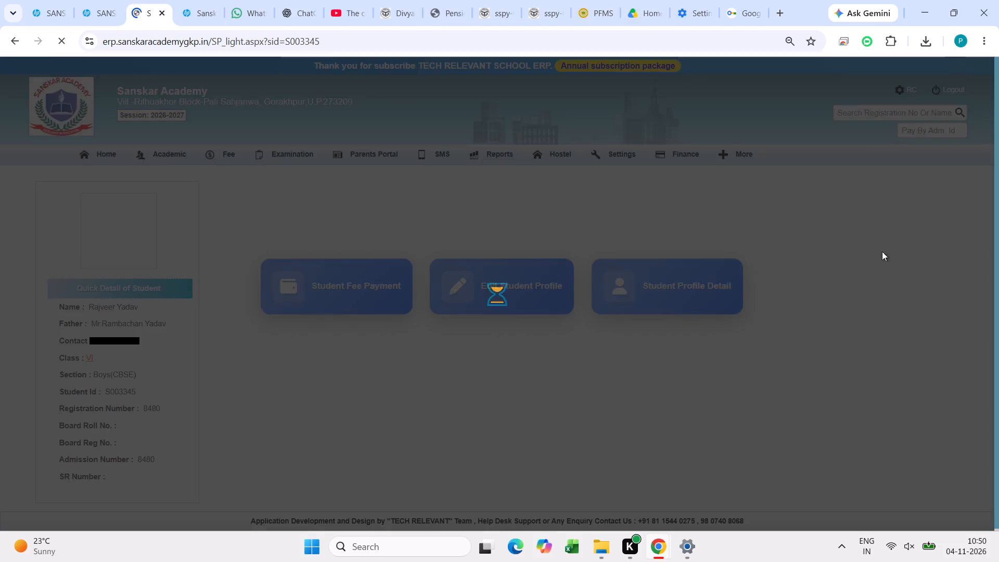
left_click(359, 282)
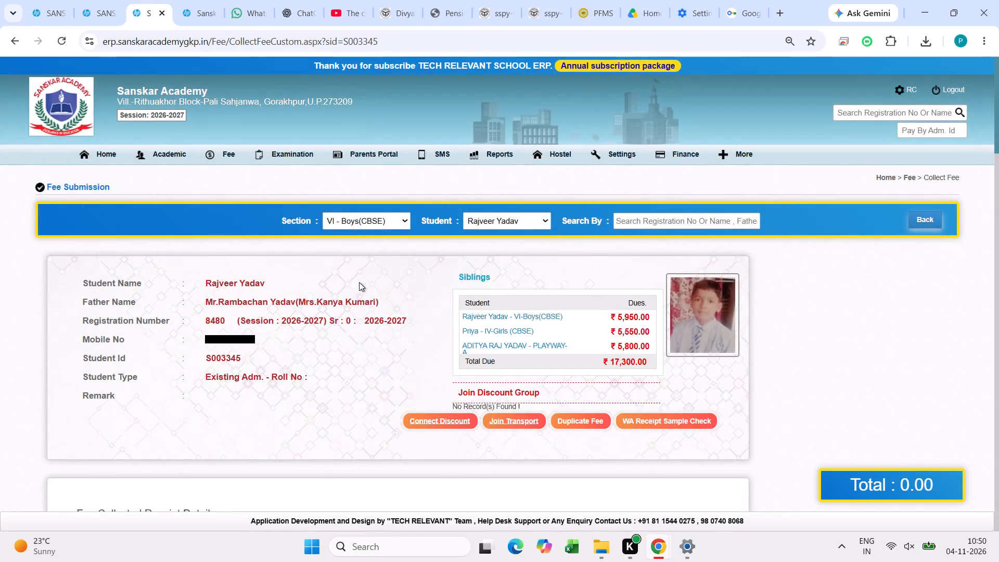
left_click(492, 333, "ctrl")
left_click(488, 349, "ctrl")
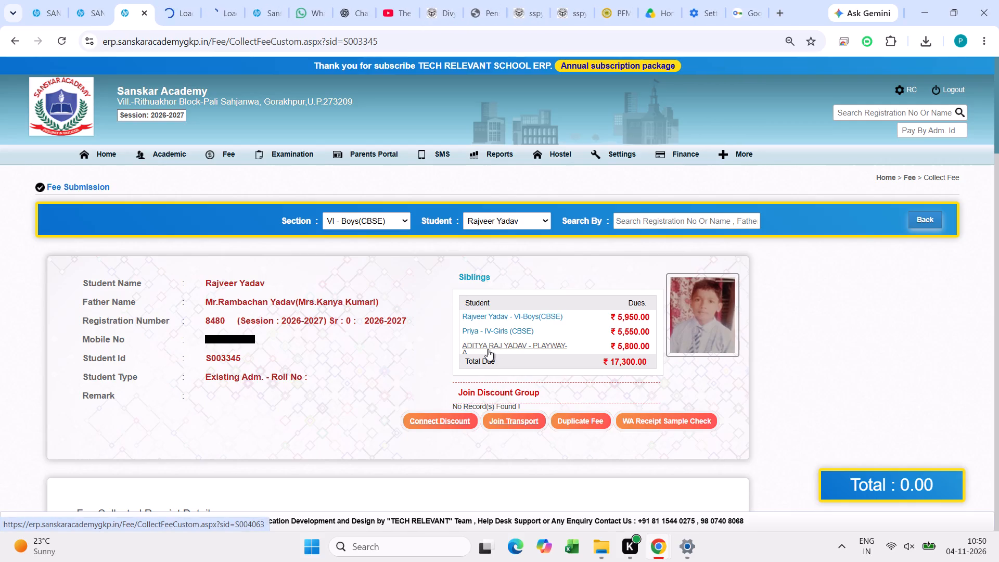
Select Rajveer's due tuition fees for August, September and October together with the second-quarter exam fee.
scroll(318, 197, "down", 4)
scroll(318, 199, "up", 1)
scroll(318, 199, "down", 1)
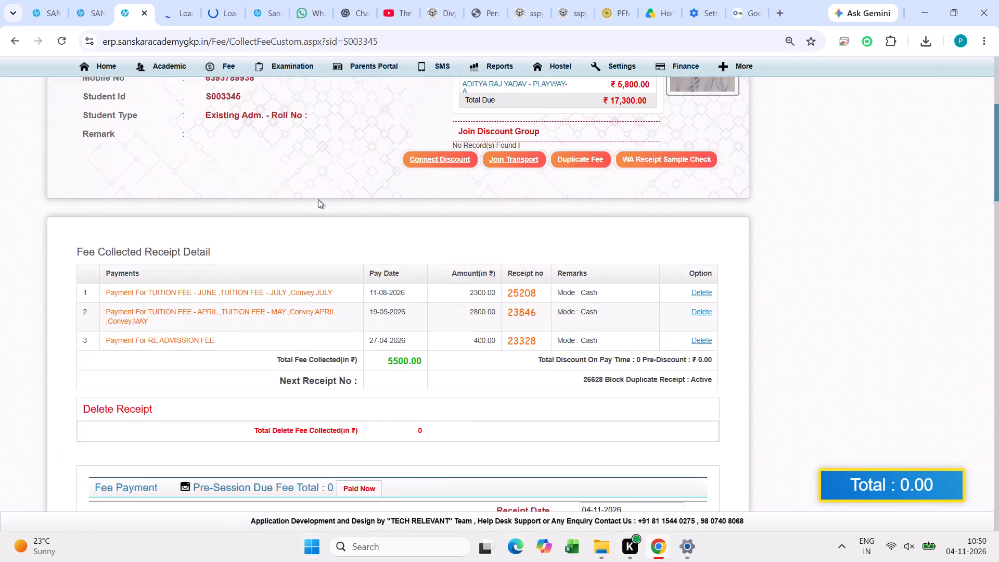
scroll(318, 199, "up", 1)
scroll(318, 199, "down", 1)
scroll(318, 200, "up", 1)
scroll(318, 200, "down", 10)
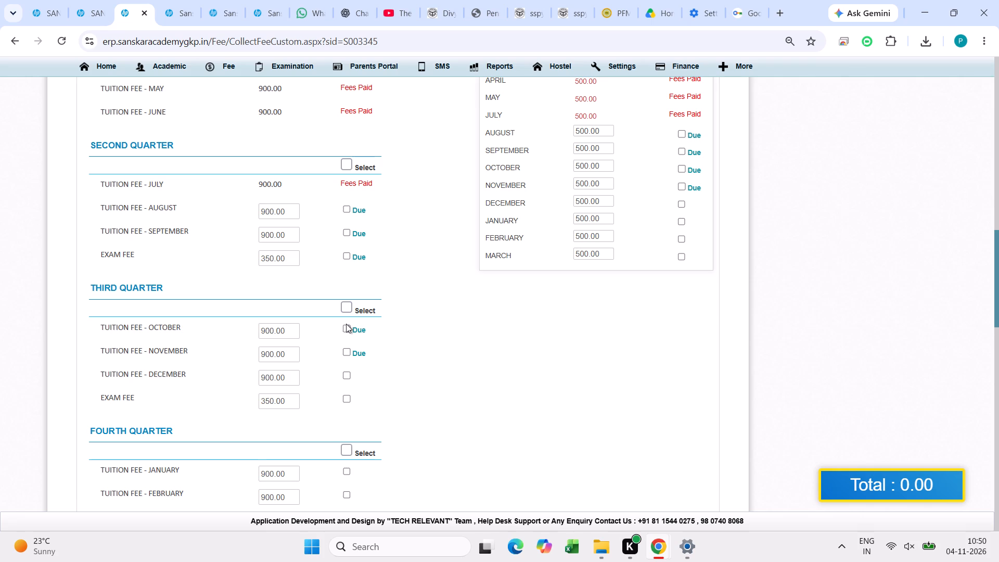
left_click(348, 327)
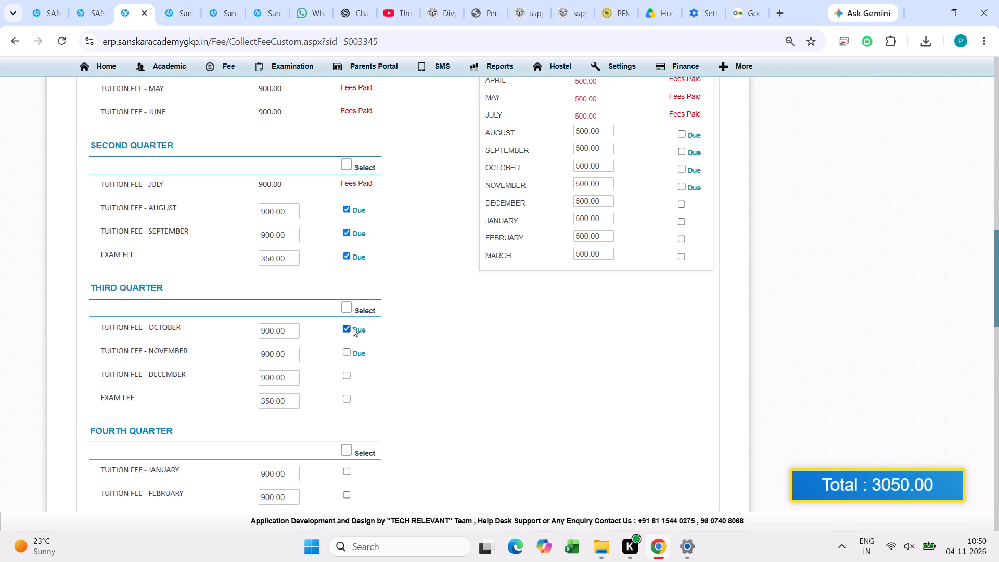
Select Rajveer's due transport fees for August, September and October.
scroll(400, 316, "up", 3)
left_click(678, 325)
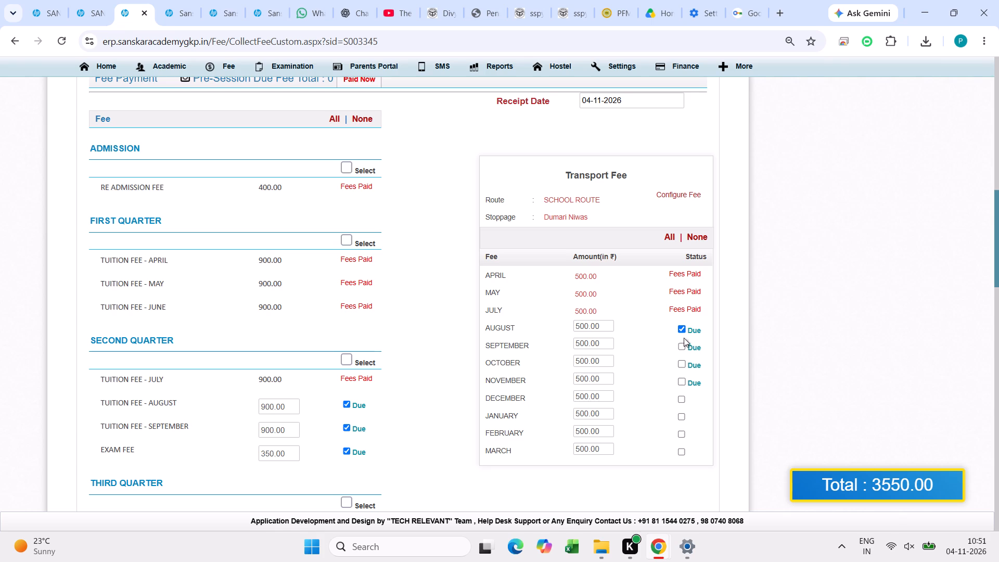
left_click(684, 347)
left_click(682, 362)
scroll(611, 382, "down", 2)
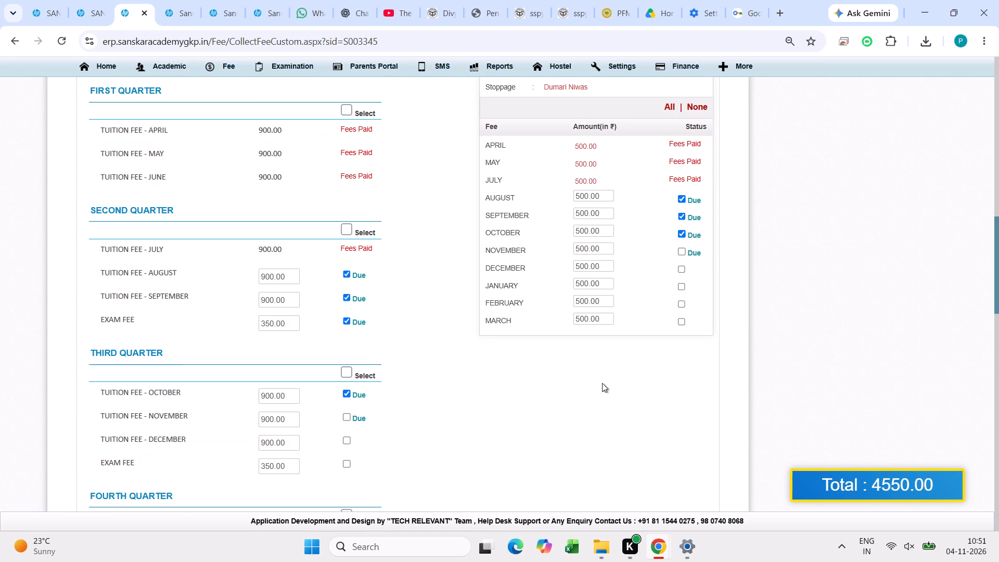
scroll(602, 383, "up", 2)
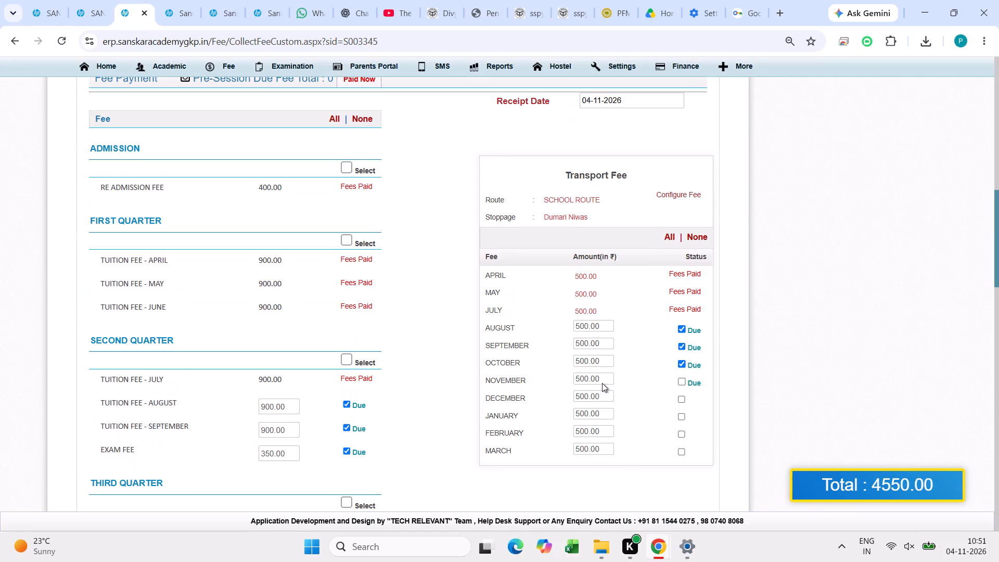
On Priya's fee page, select her due tuition fees for August, September and October together with the second-quarter exam fee.
scroll(602, 383, "down", 2)
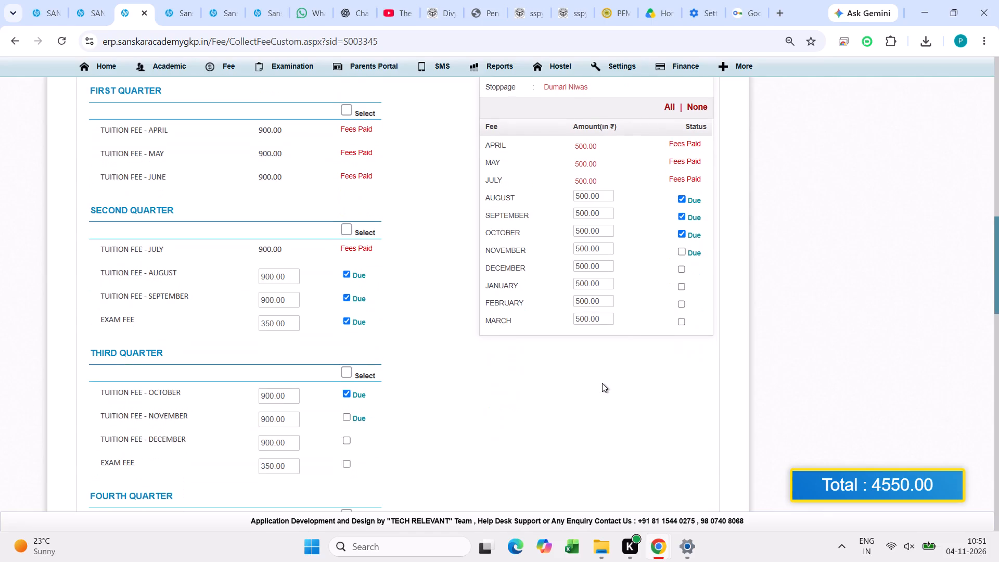
left_click(170, 0)
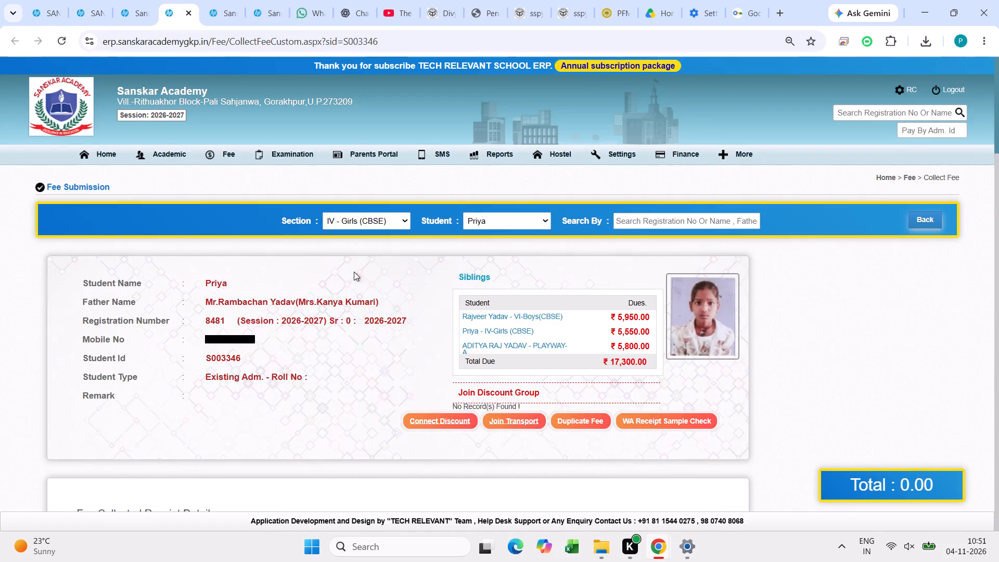
scroll(355, 385, "down", 11)
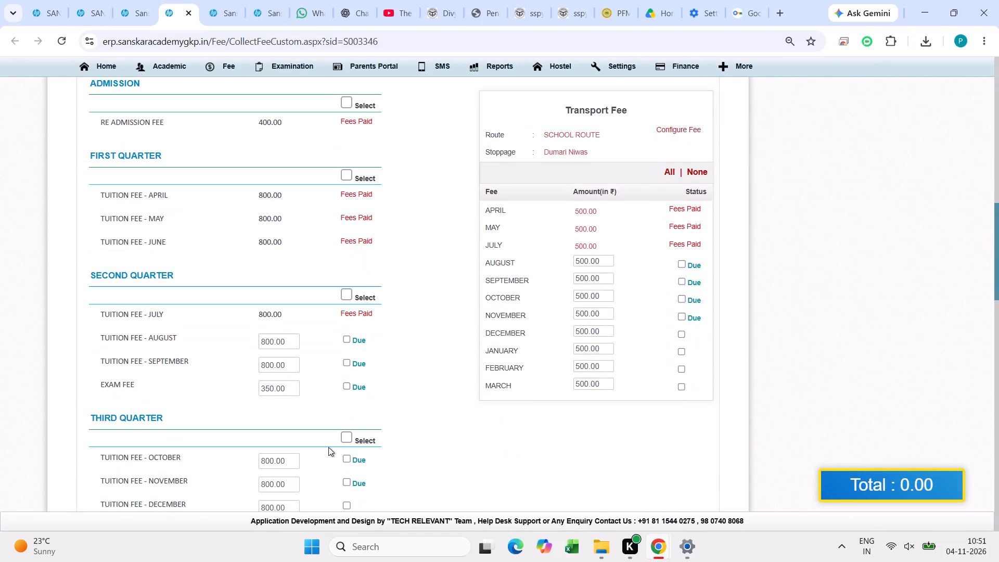
left_click(348, 462)
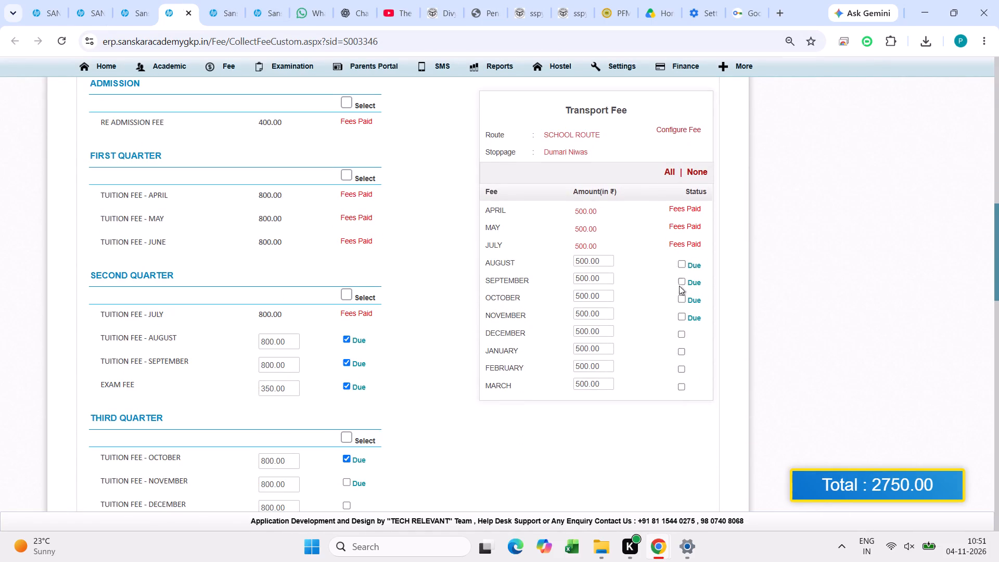
Select Priya's due transport fees for August, September and October.
left_click(684, 263)
left_click(682, 282)
left_click(680, 304)
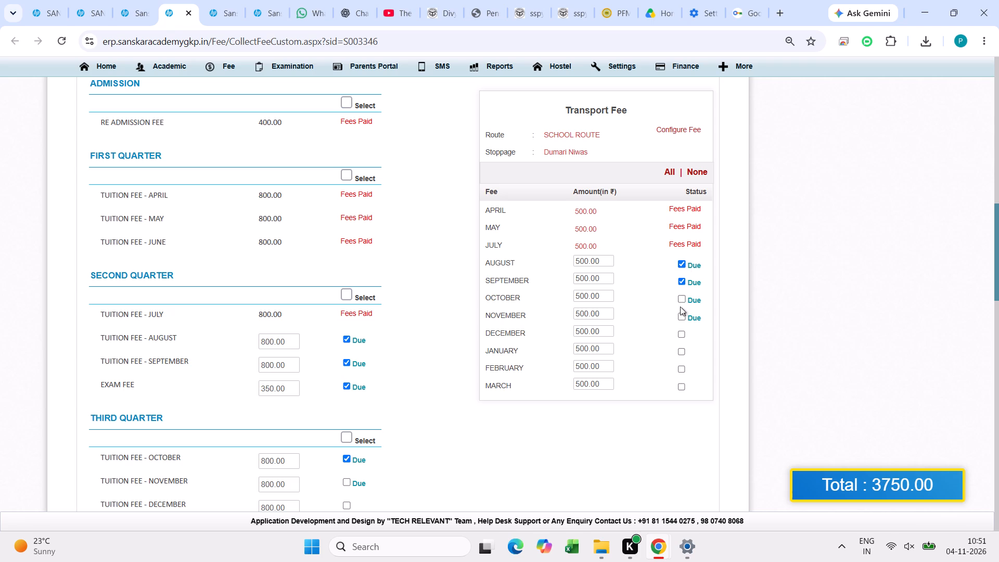
left_click(680, 298)
On Aditya's fee page, check his collected receipts and select his due transport fees for July, August, September and October.
left_click(220, 2)
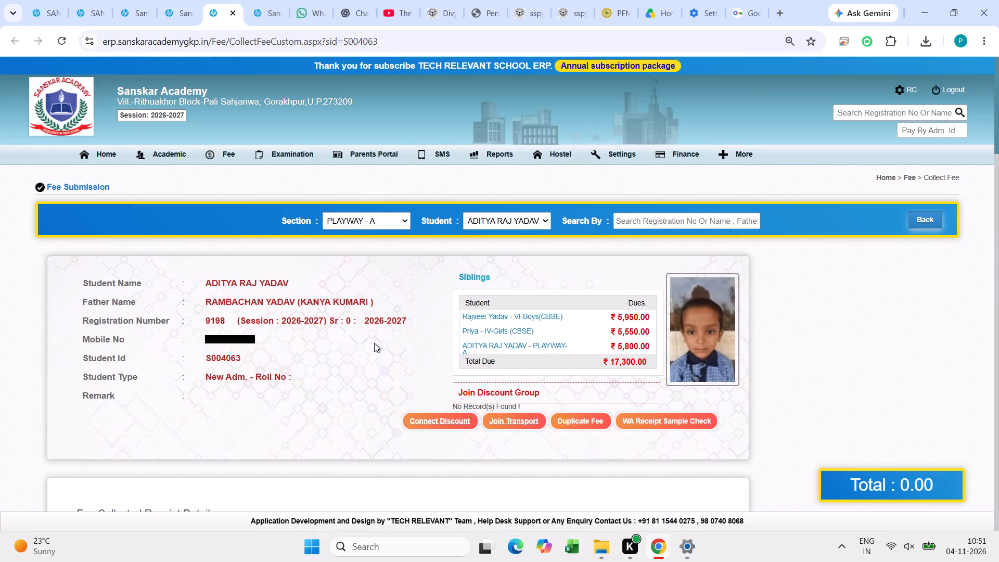
scroll(374, 343, "down", 11)
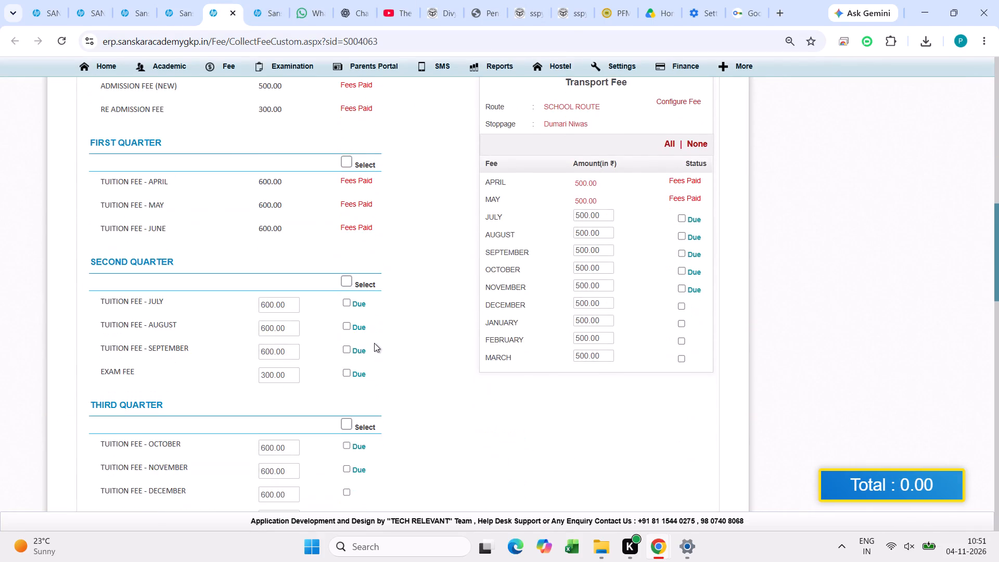
scroll(367, 369, "up", 8)
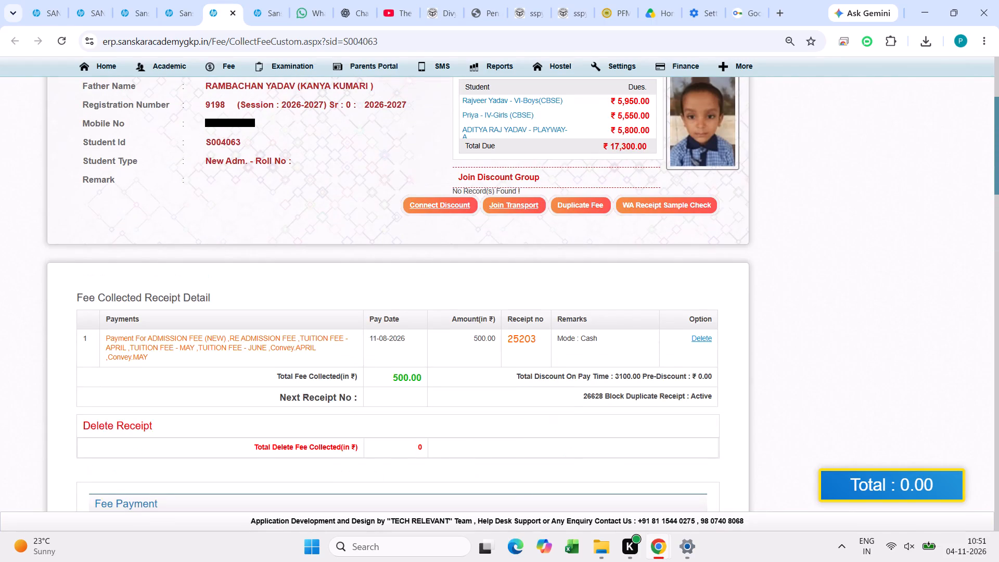
scroll(367, 369, "up", 3)
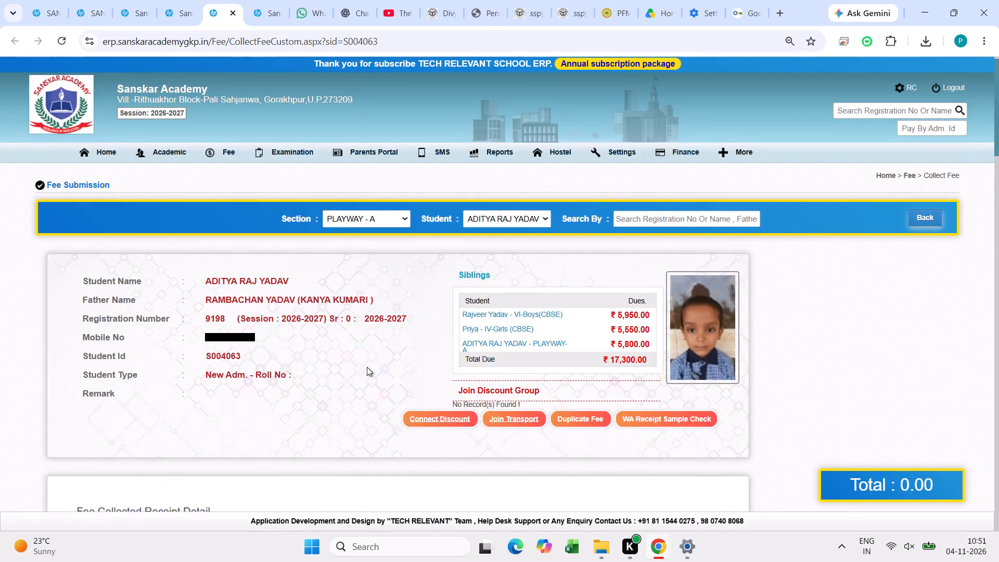
scroll(420, 360, "down", 5)
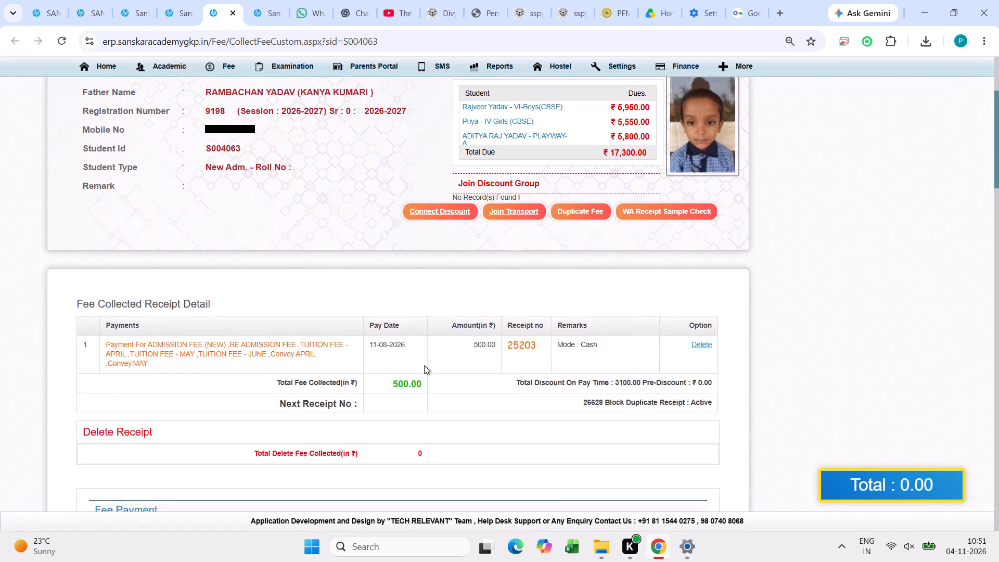
scroll(424, 365, "down", 6)
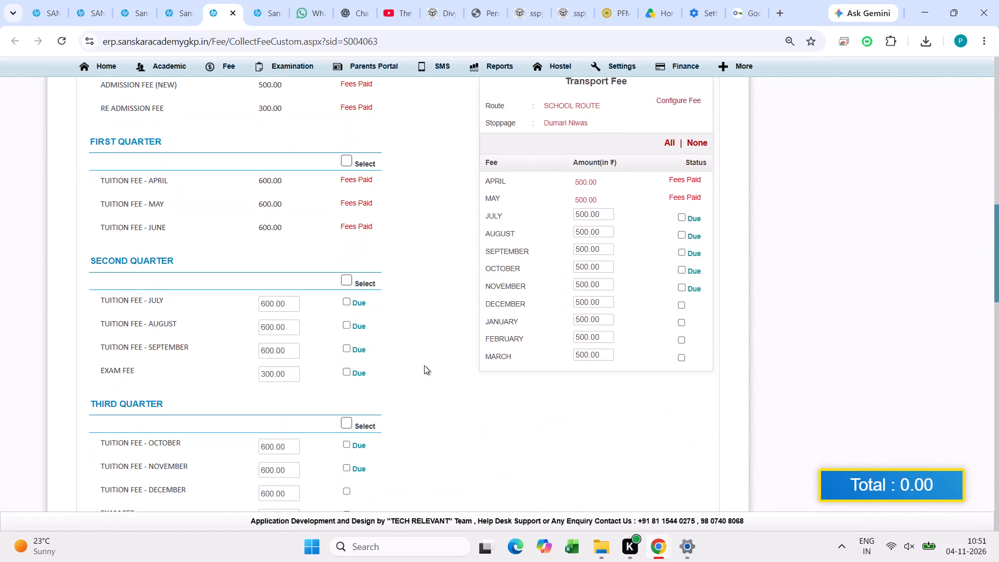
left_click(682, 218)
left_click(681, 233)
left_click(680, 250)
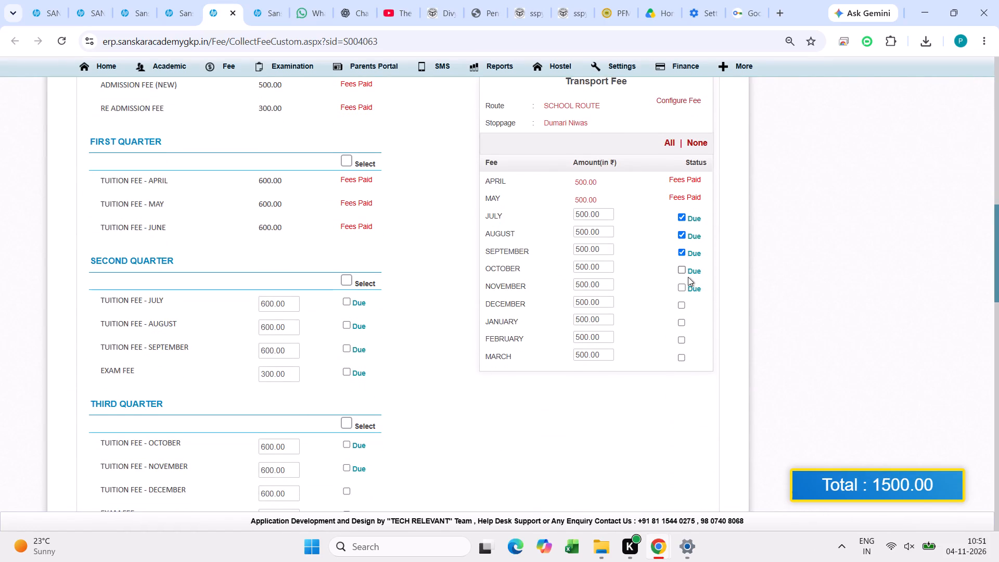
left_click(683, 271)
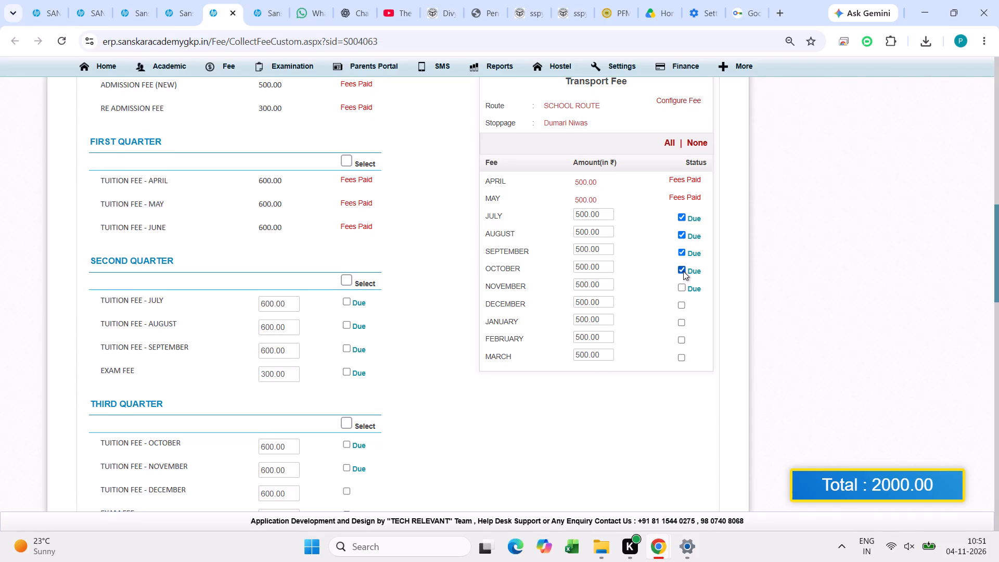
Review the selected fee totals and sibling details on the fee pages of Aditya, Priya and Rajveer.
scroll(683, 271, "up", 11)
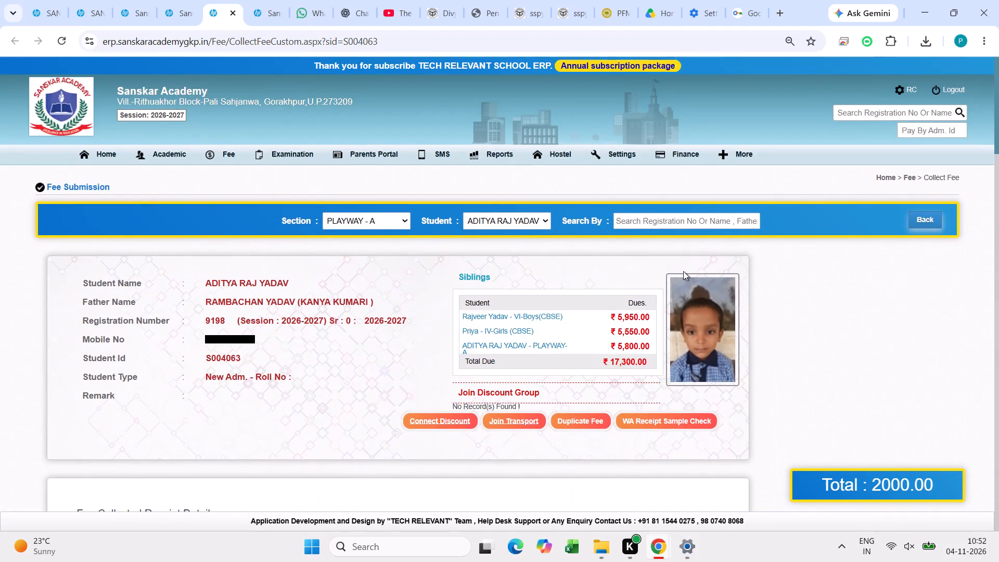
left_click(176, 5)
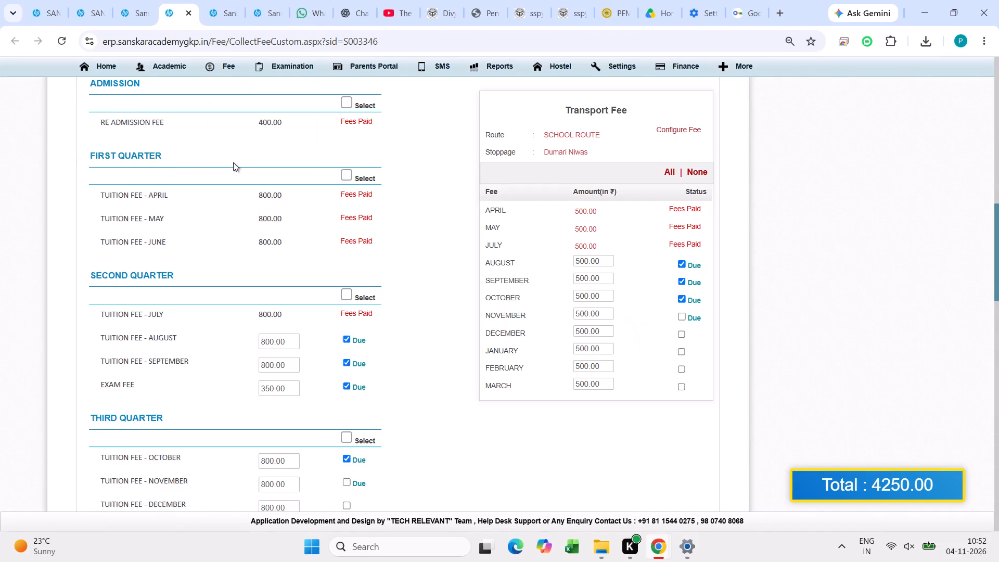
scroll(289, 253, "up", 11)
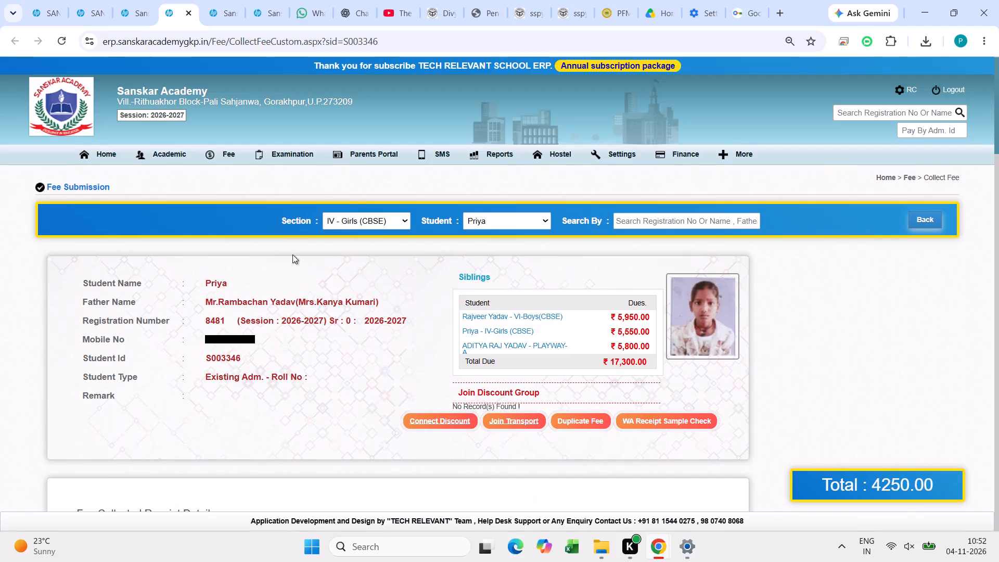
left_click(136, 4)
scroll(332, 312, "up", 10)
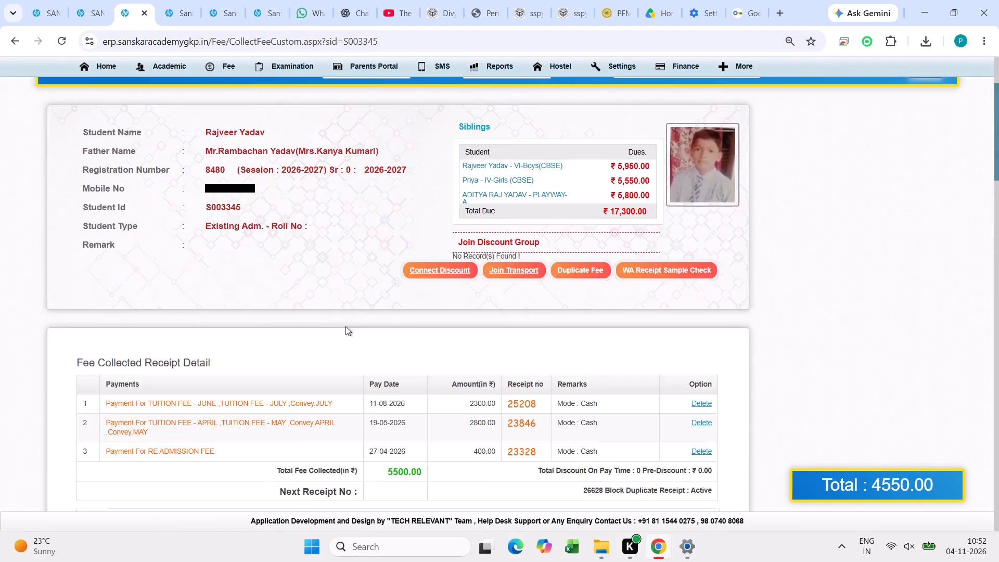
scroll(345, 326, "up", 4)
left_click(234, 0)
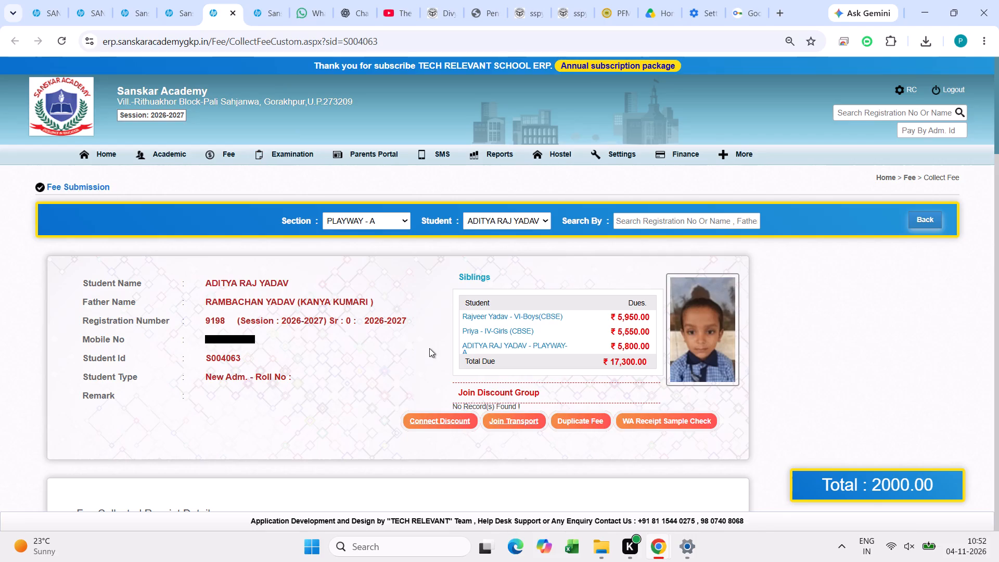
Add up the three siblings' fee totals in a new browser tab as 4550+4250+2000.
left_click(777, 8)
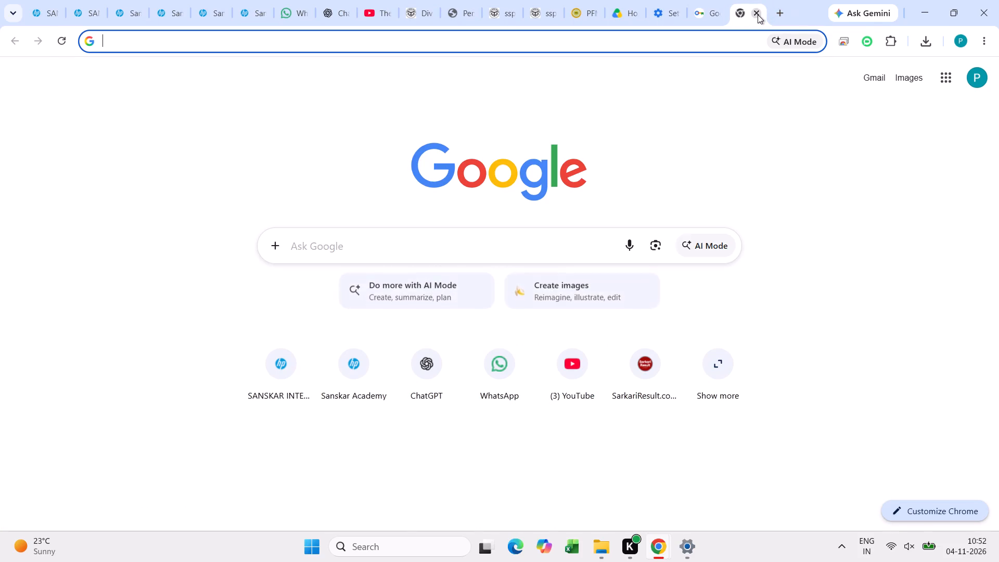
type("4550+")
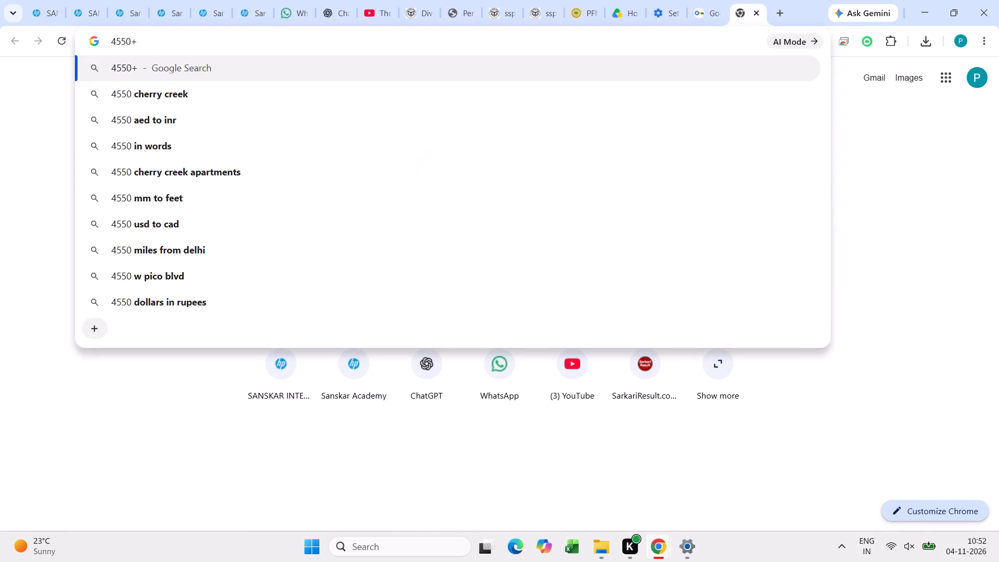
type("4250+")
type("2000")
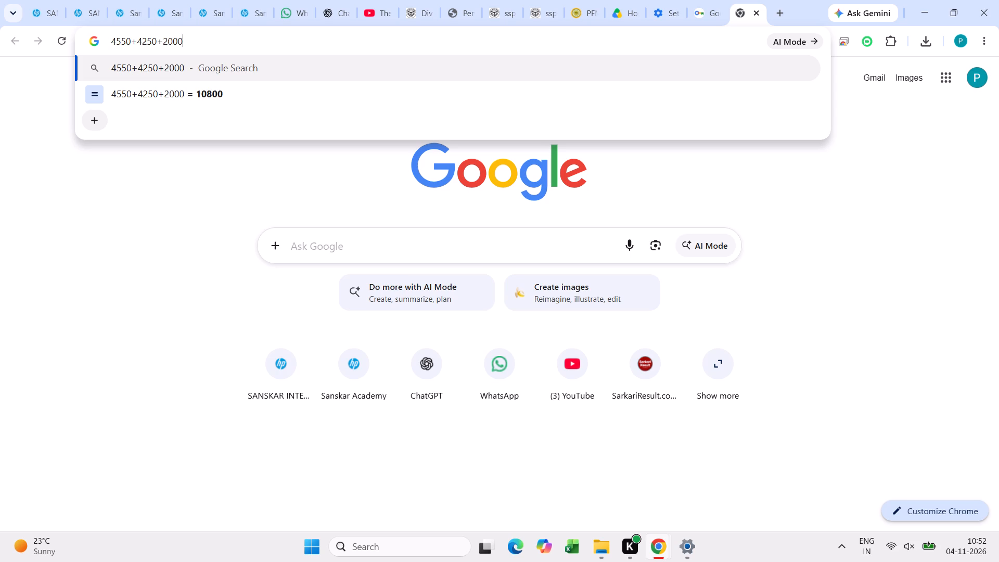
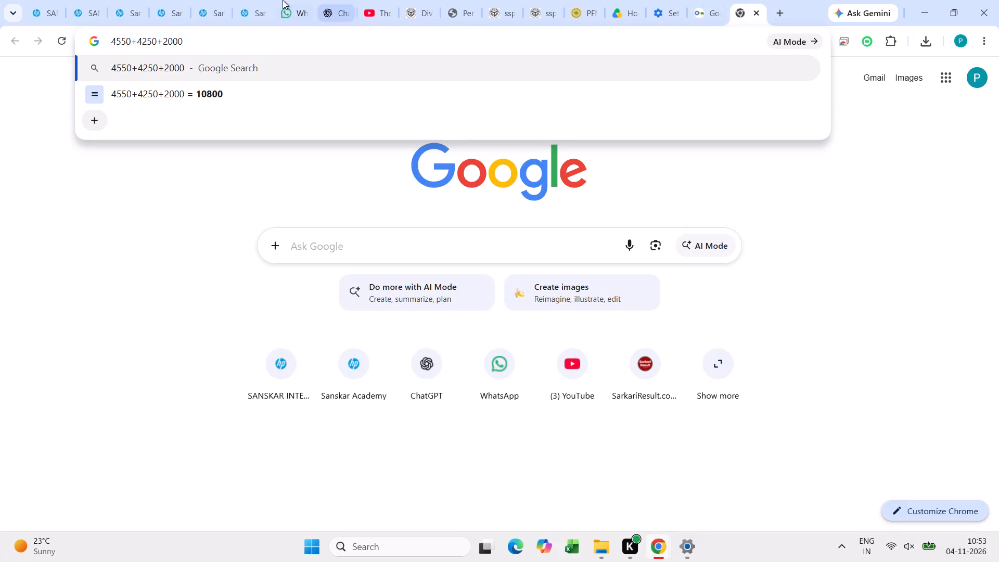
Return from the sum to the sibling's fee page in the Sanskar Academy ERP.
scroll(166, 8, "up", 1)
left_click(200, 7)
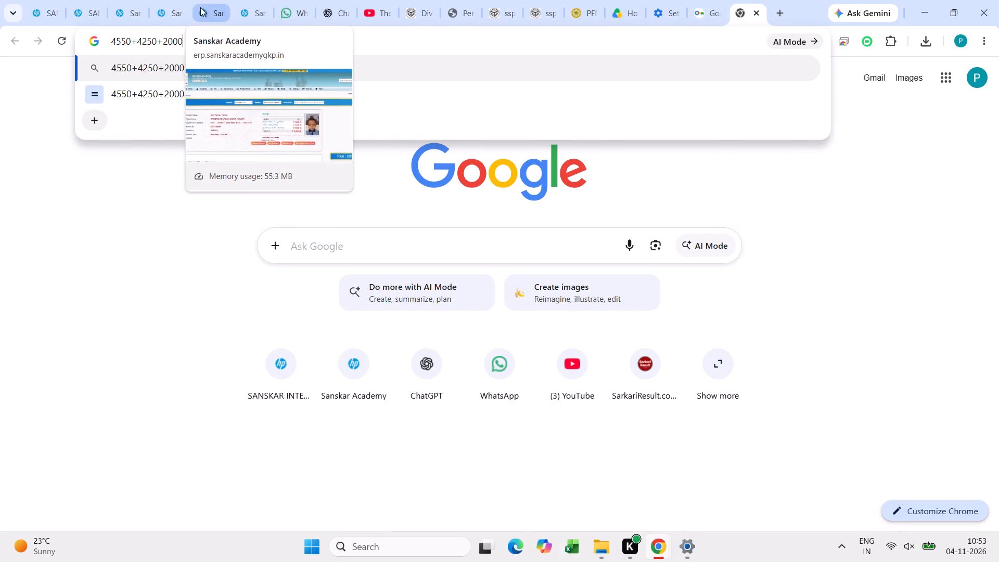
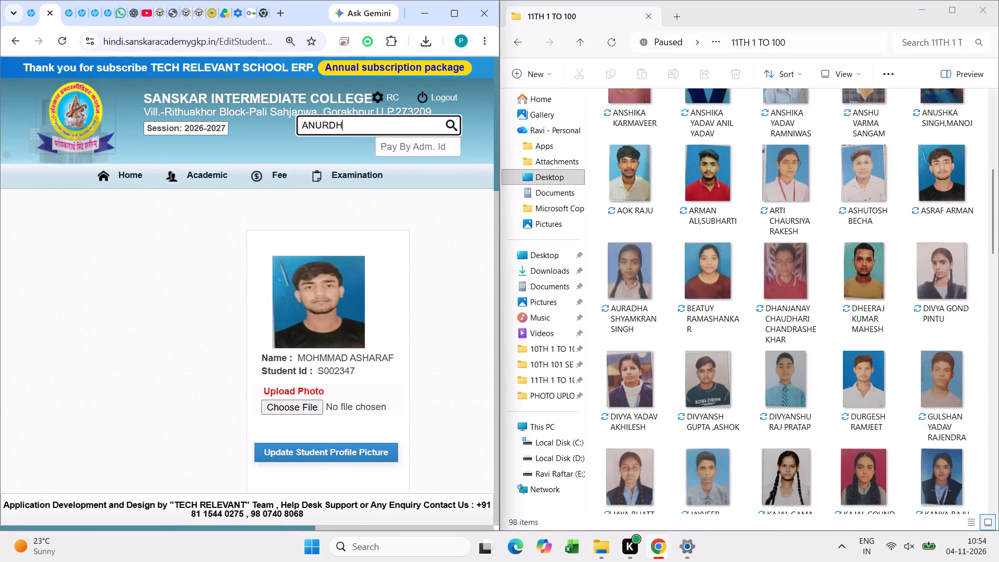
key("BackSpace")
key("BackSpace")
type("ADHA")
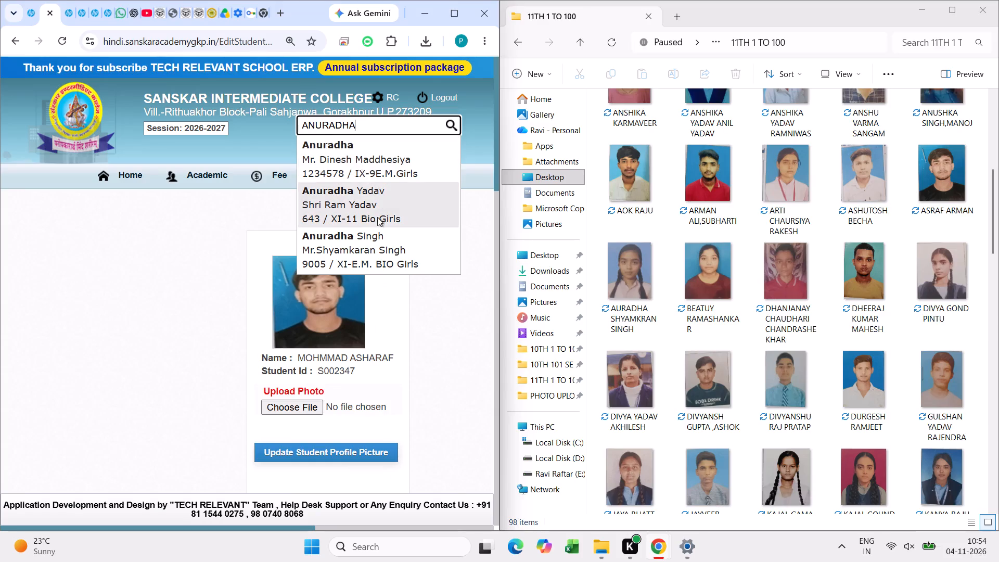
left_click(377, 240)
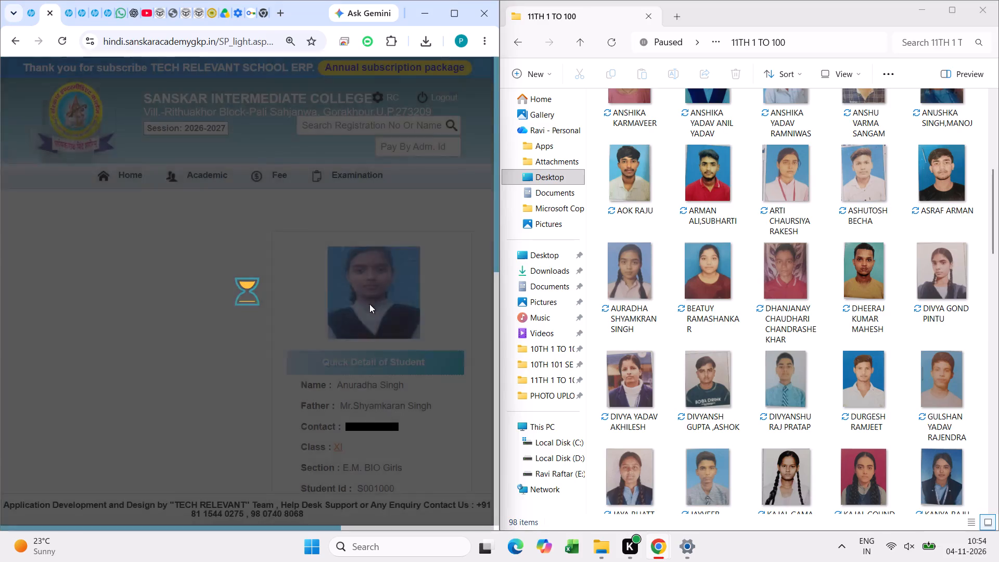
Search for "BEA" and open the profile editor for Beauti of XI E.M. MATH Girls.
left_click(346, 133)
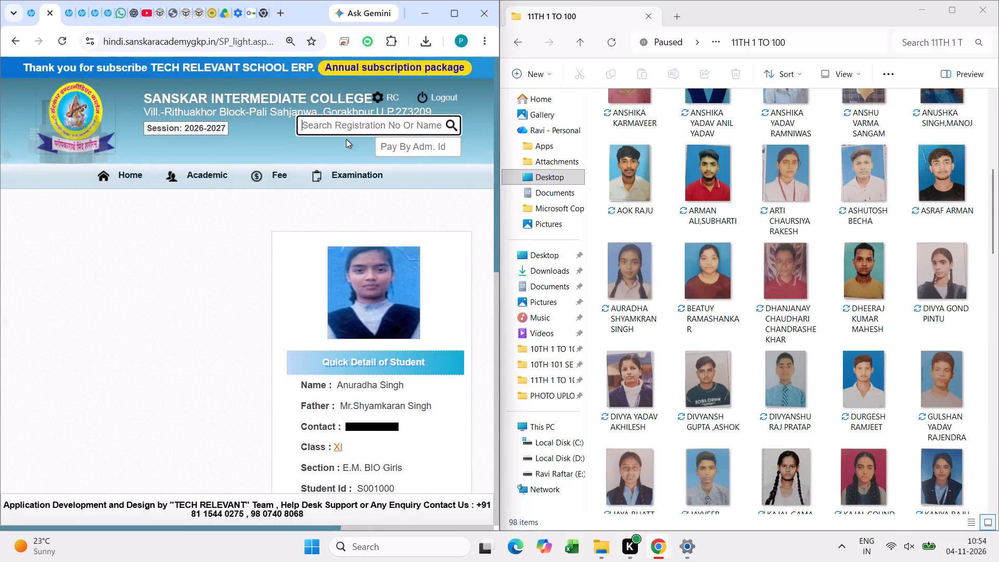
type("BEAT")
key("BackSpace")
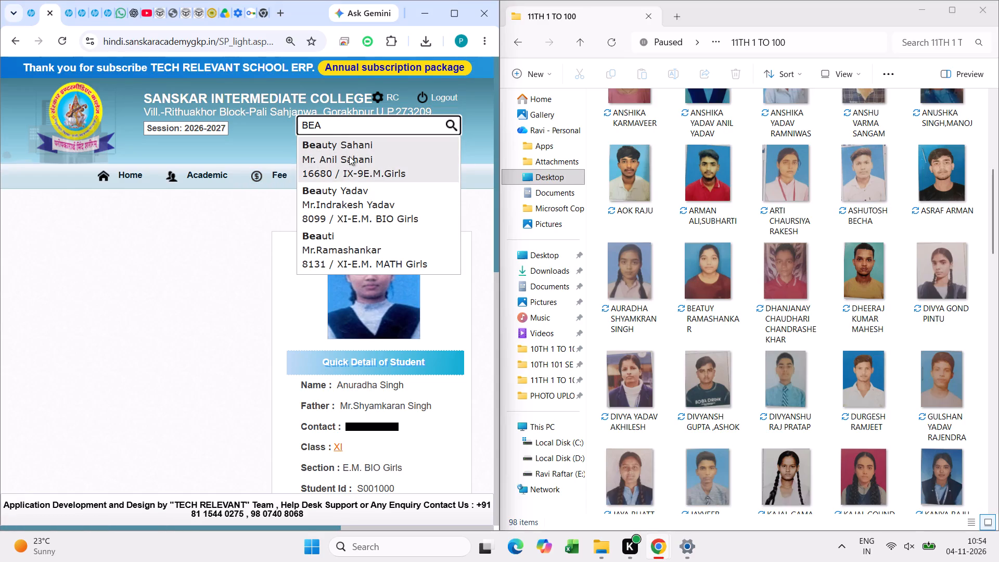
left_click(349, 249)
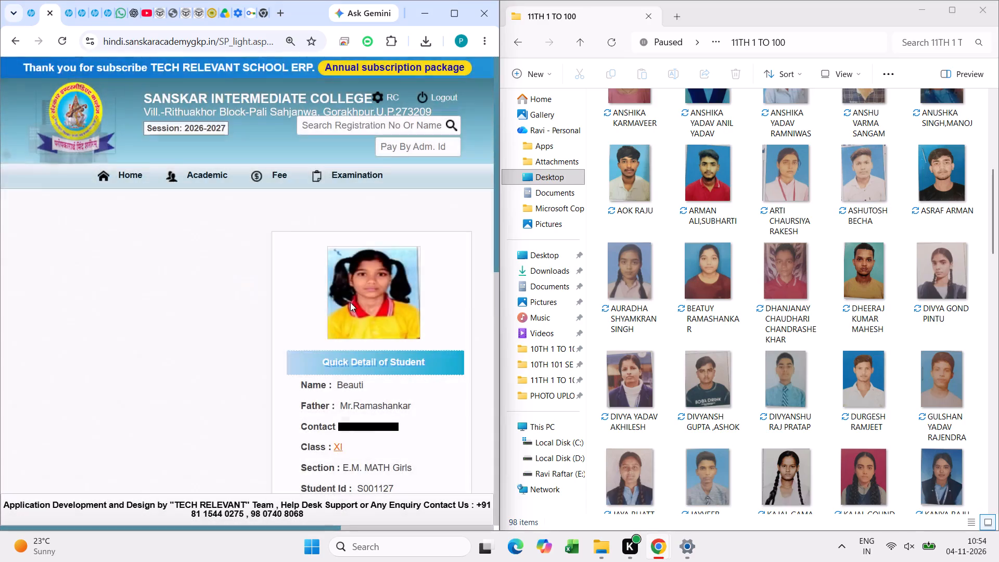
scroll(347, 331, "down", 6)
scroll(367, 416, "down", 4)
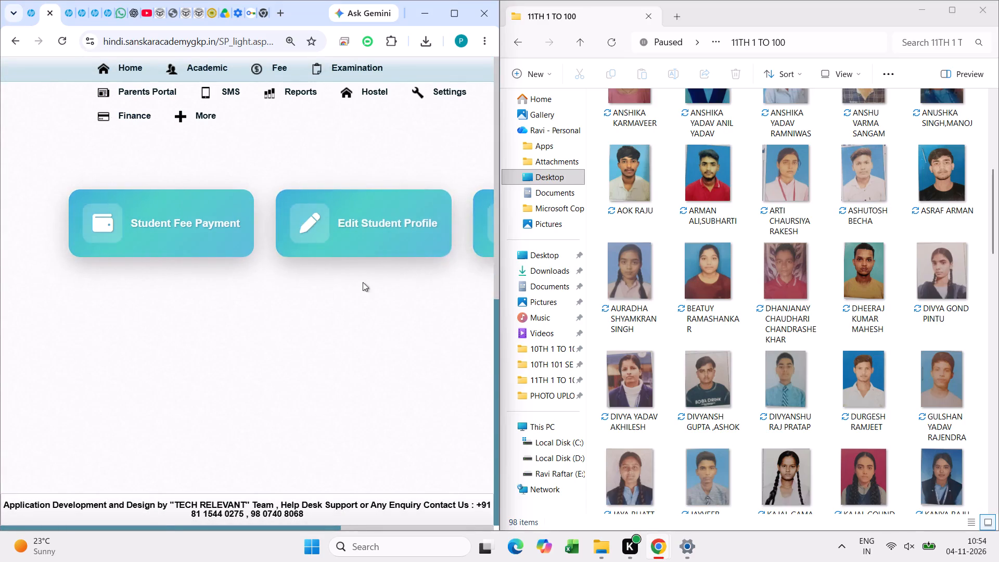
left_click(375, 222)
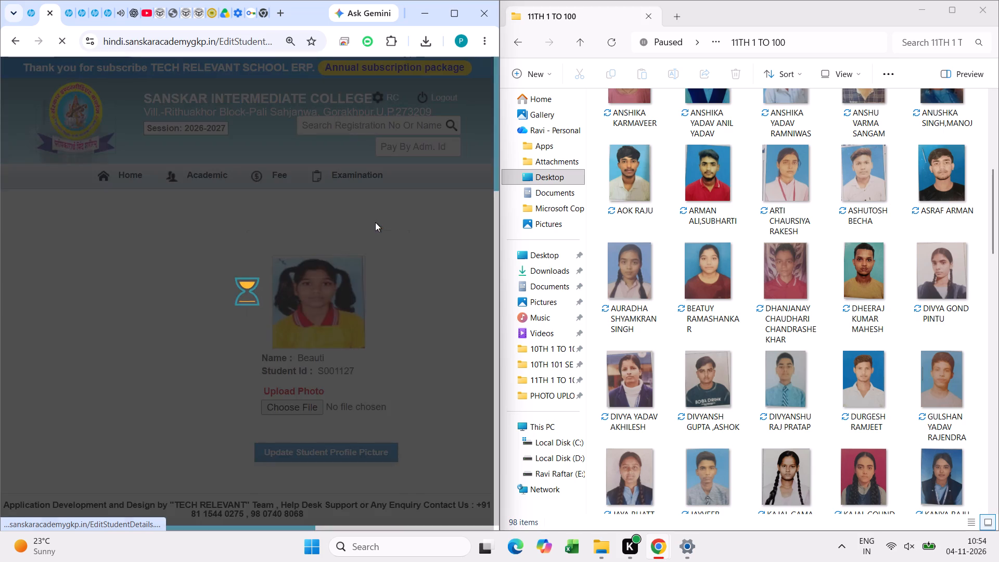
Remove Beauti's existing profile picture from her student record.
scroll(375, 229, "down", 6)
scroll(346, 331, "down", 3)
scroll(346, 335, "up", 4)
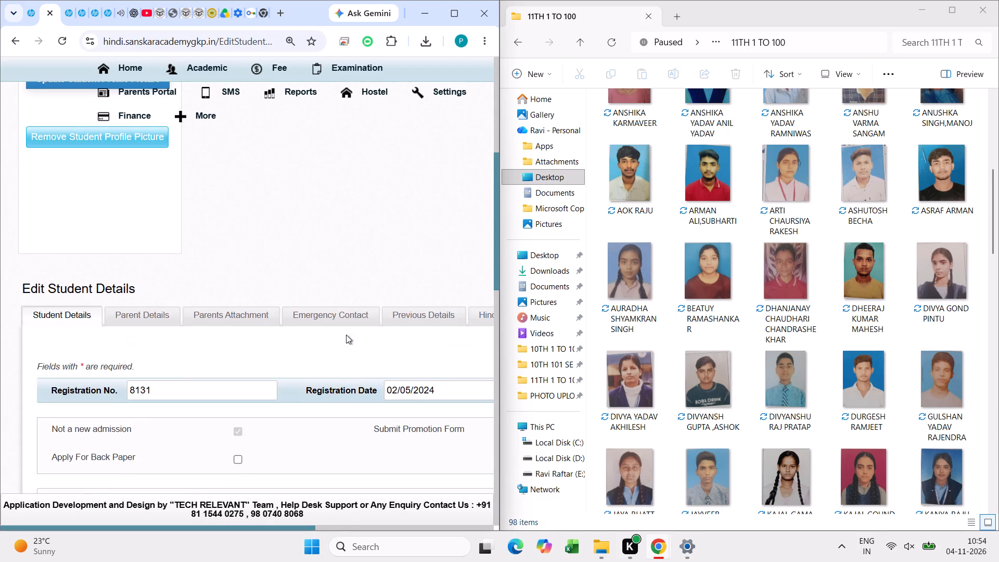
left_click(113, 138)
scroll(113, 138, "up", 1)
scroll(113, 138, "down", 1)
scroll(113, 138, "up", 2)
left_click(308, 125)
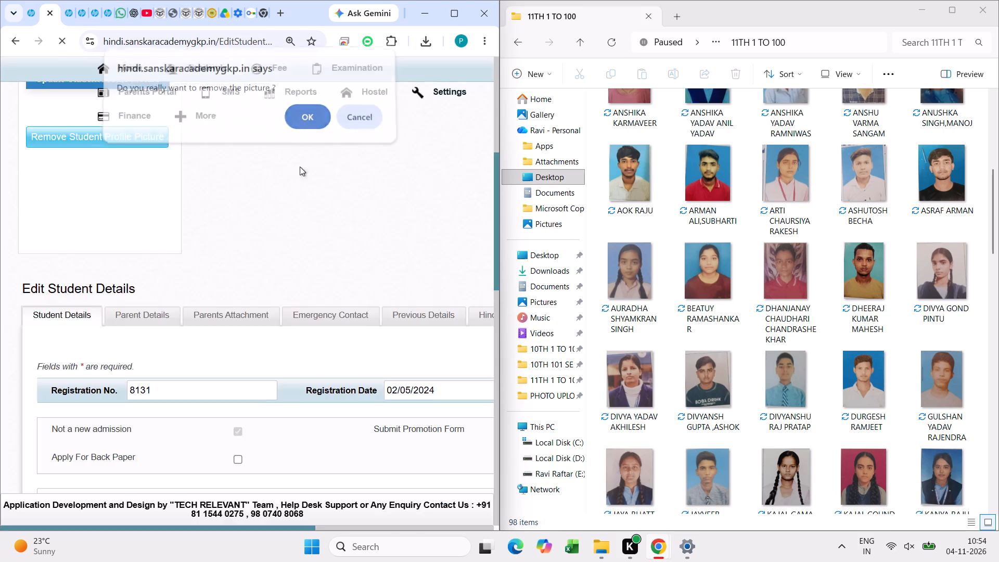
Choose Beauti's matching JPG (BEATUY) from the 11TH 1 TO 100 folder and update her student profile picture with it.
scroll(290, 220, "up", 3)
left_click(295, 411)
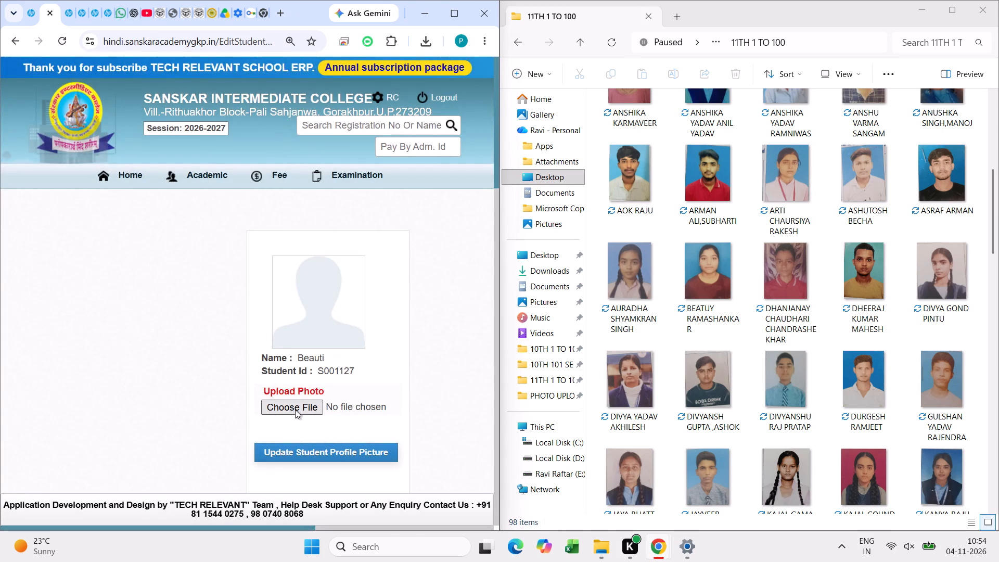
key("space")
type("B")
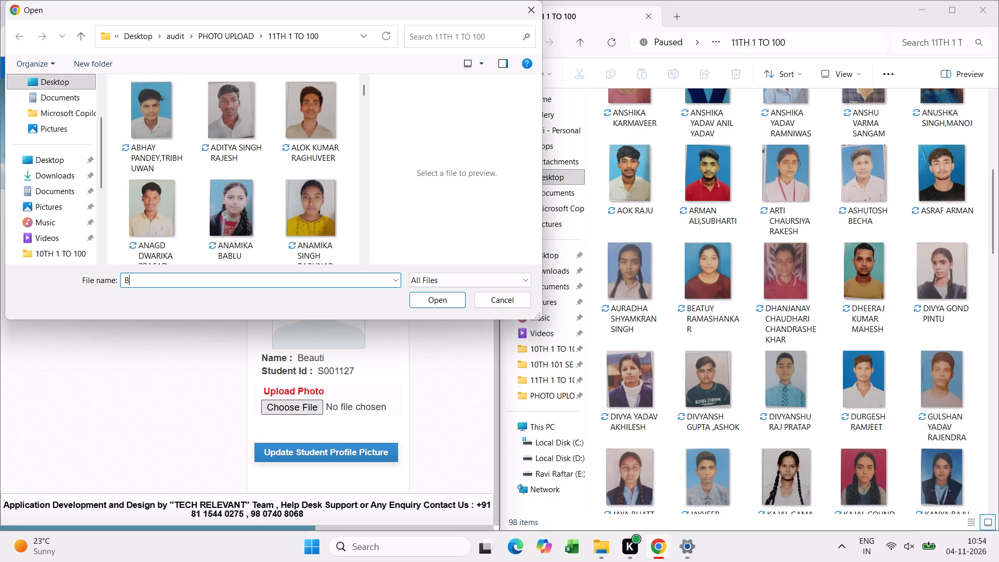
type("EA")
key("BackSpace")
key("BackSpace")
key("BackSpace")
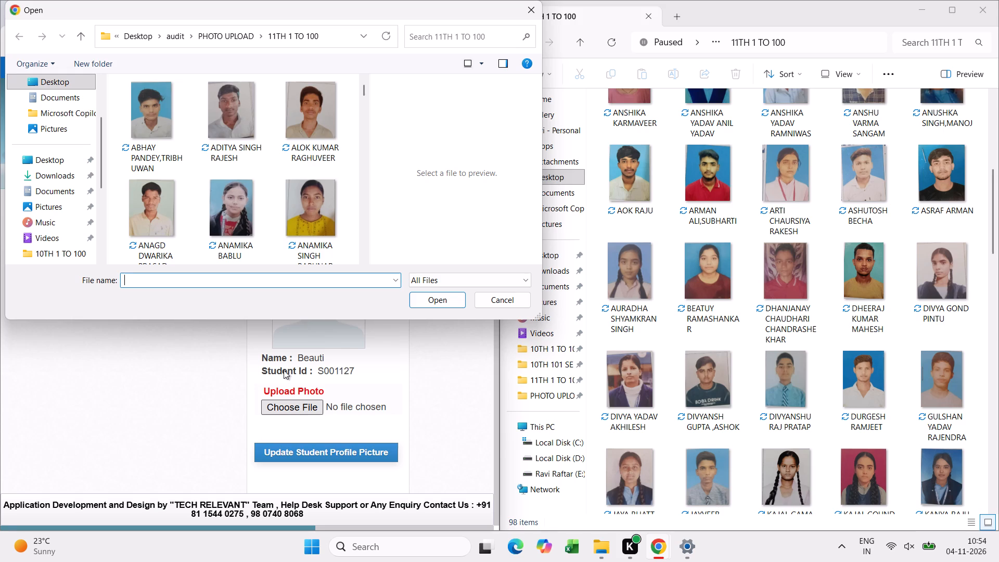
key("BackSpace")
key("b")
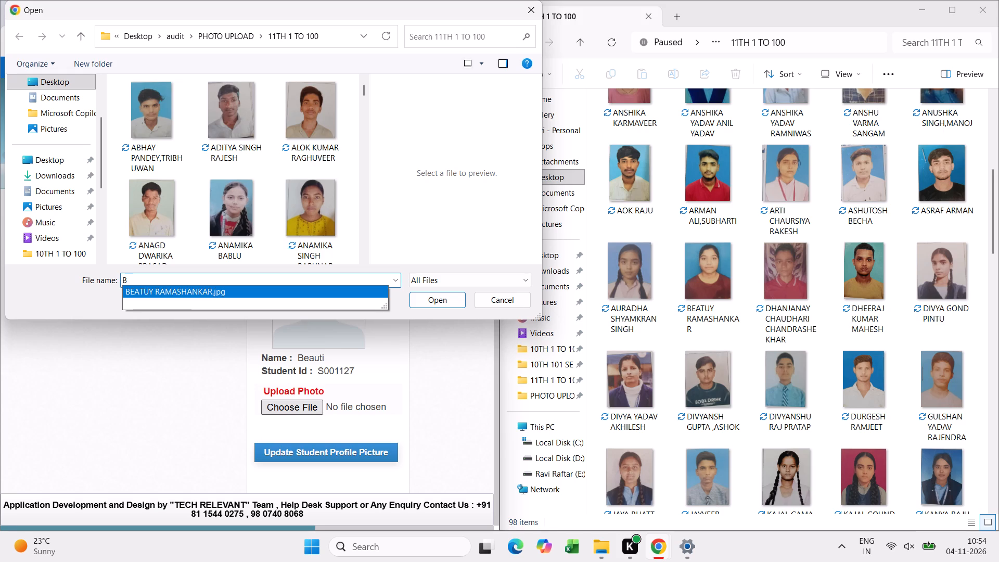
double_click(178, 291)
left_click(449, 302)
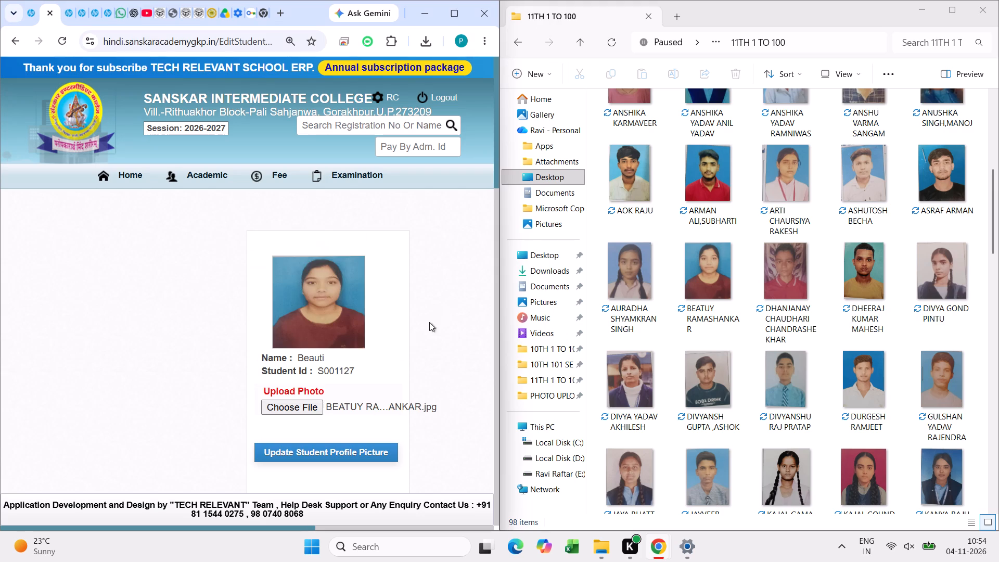
left_click(351, 443)
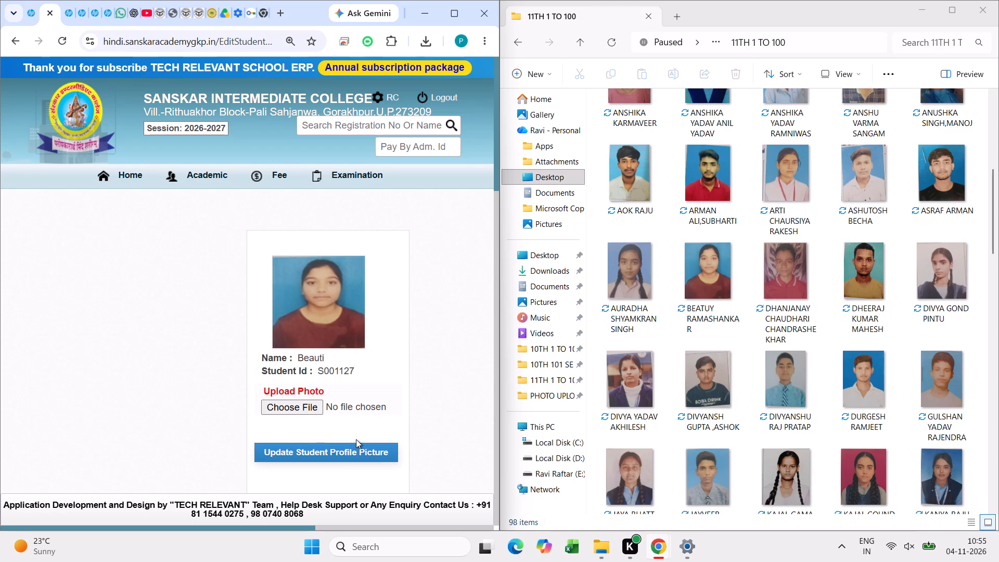
key("ctrl+s")
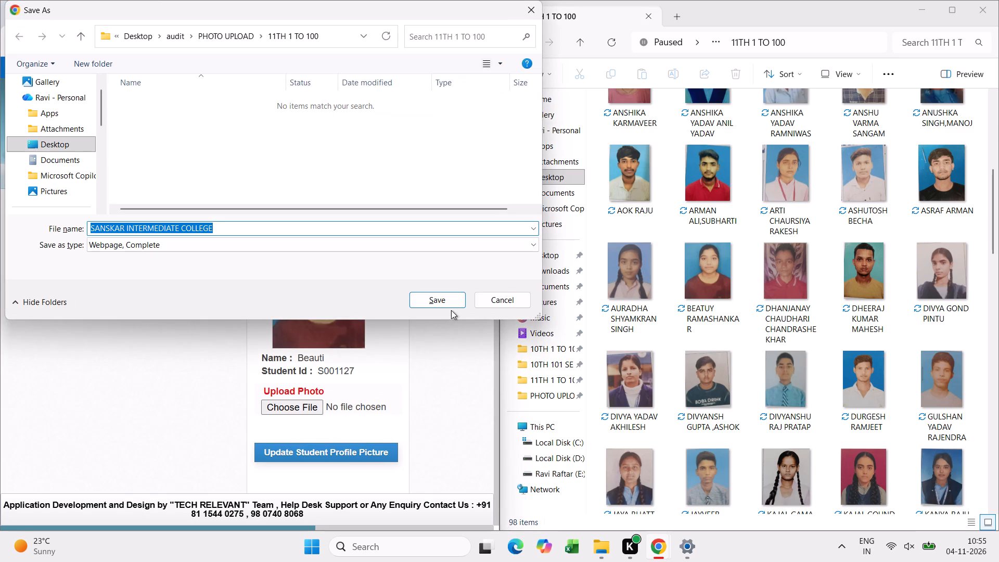
left_click(486, 301)
left_click(269, 454)
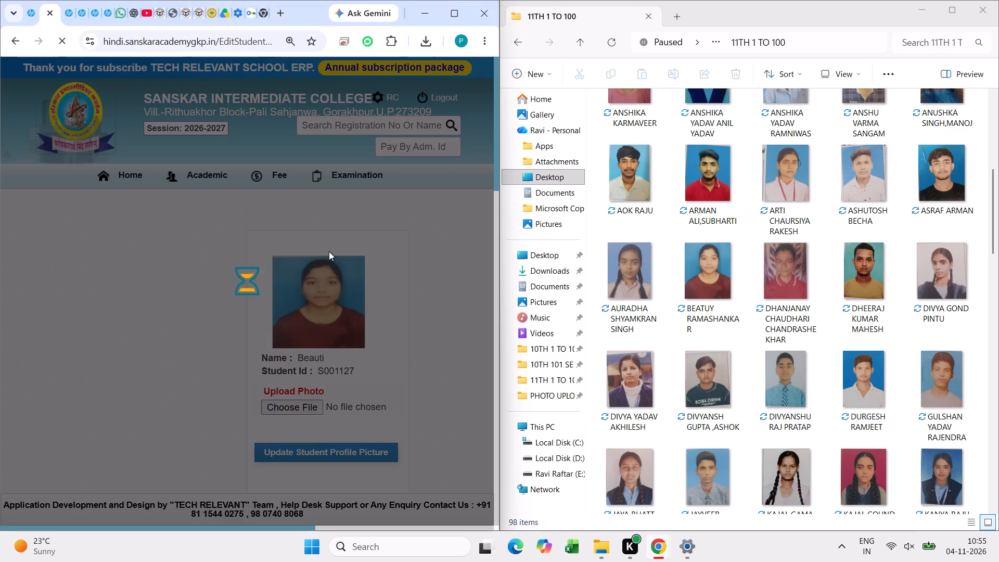
Search for "DHANAN" and open Dhananjay's class XI record to compare his profile picture with the folder photo.
left_click(325, 125)
type("DHA")
key("n")
type("AN")
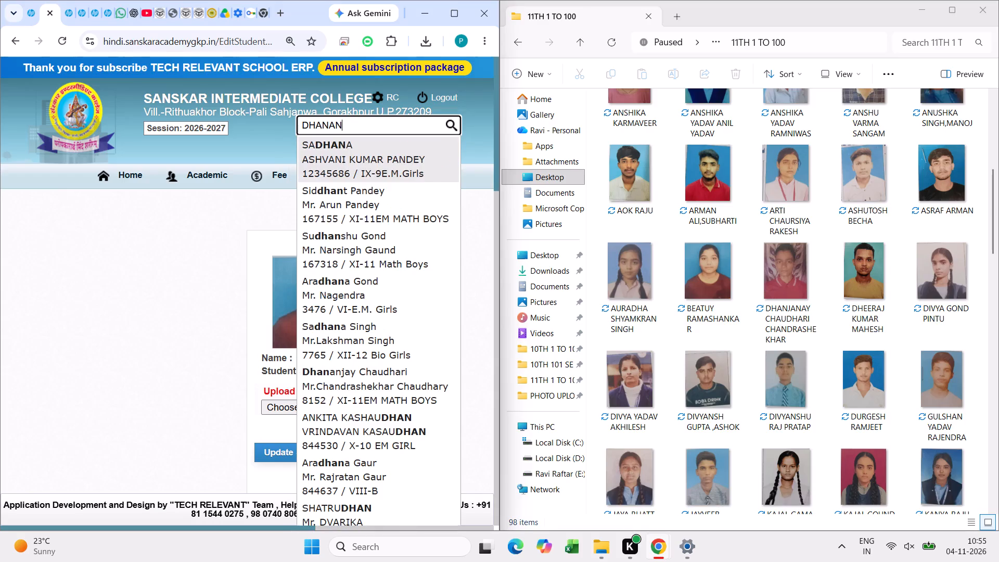
scroll(325, 133, "up", 1)
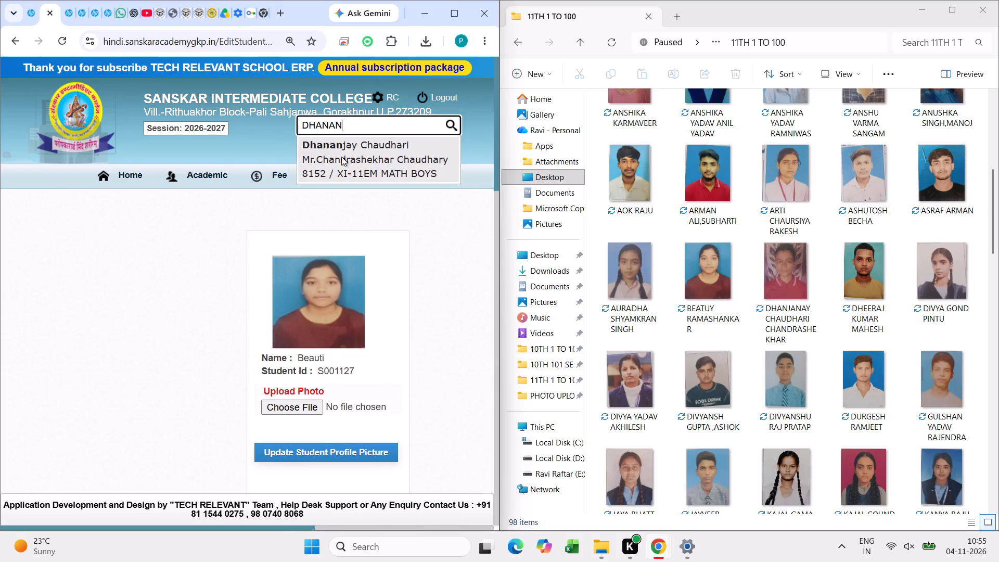
left_click(341, 157)
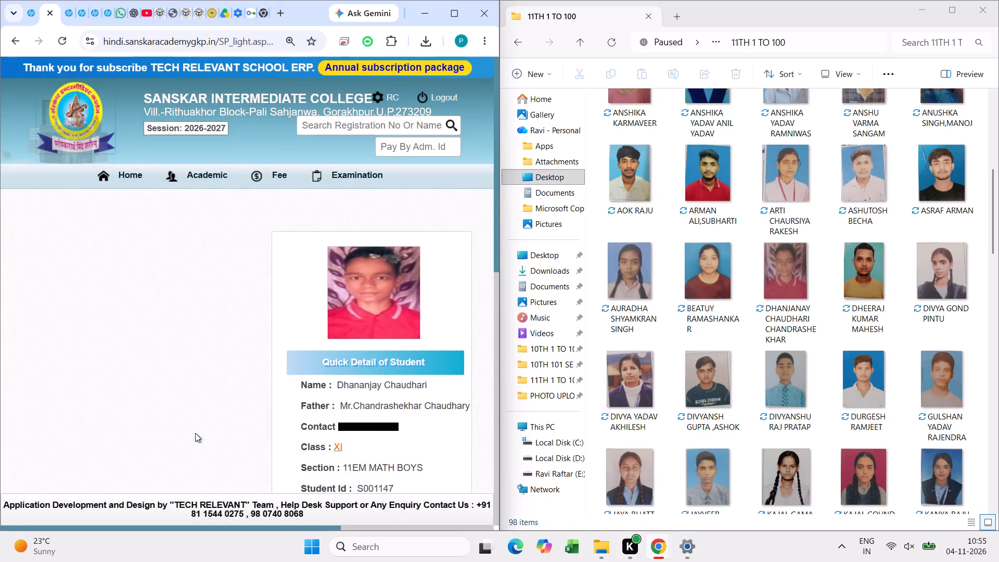
scroll(219, 427, "down", 1)
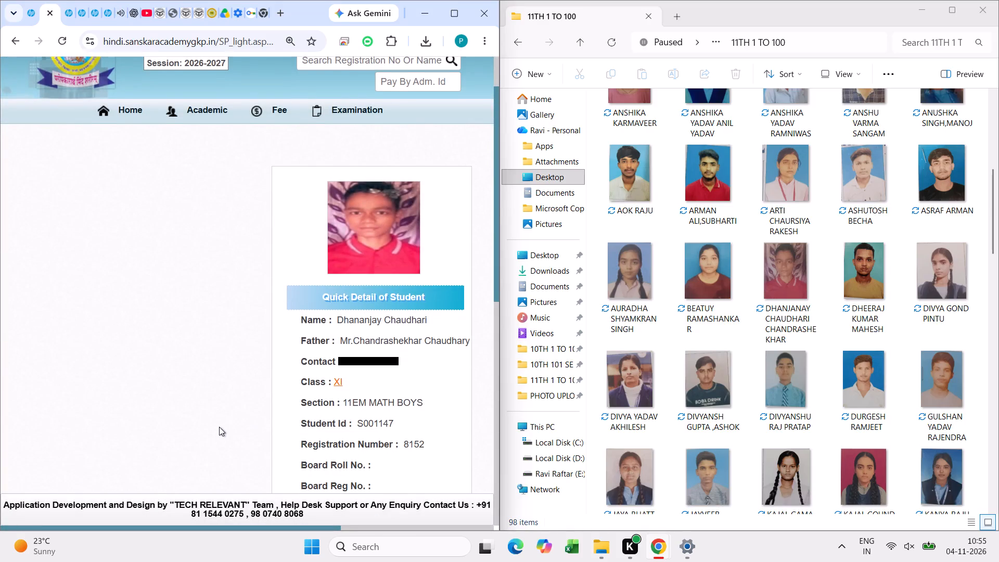
scroll(241, 398, "up", 3)
Search the student records for "DHEER".
left_click(344, 130)
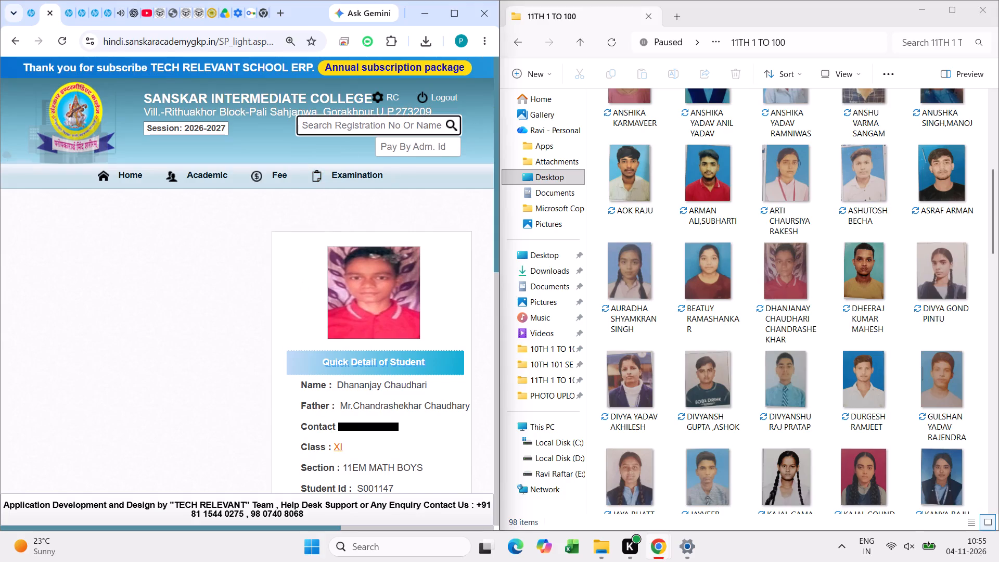
type("DHEER")
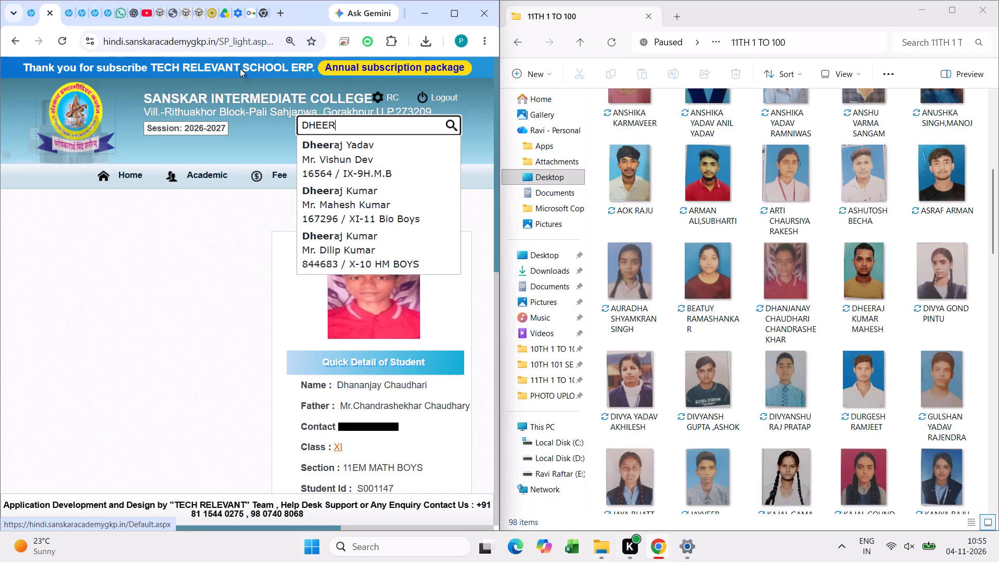
Open Dheeraj's record in section XI-11 Bio Boys from the search suggestions to check his profile picture.
left_click(370, 200)
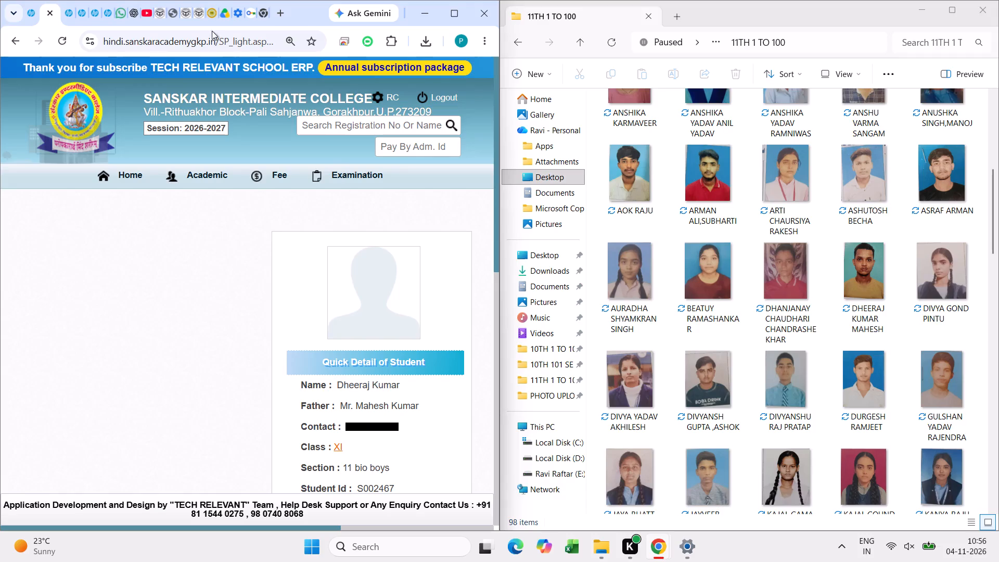
Switch to the Sanskar Academy ERP fee page that holds the "ANSHIT" student search.
left_click(103, 8)
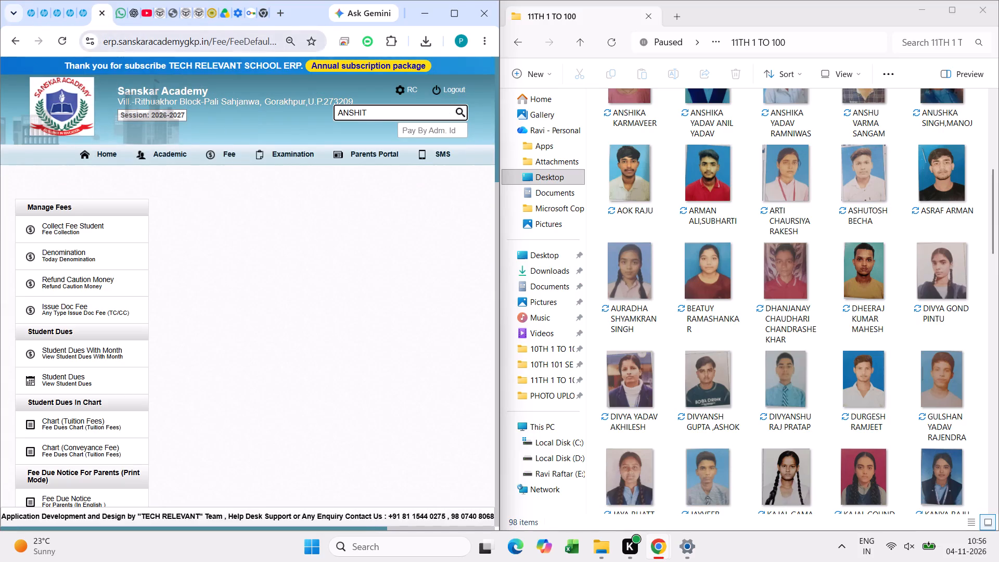
Switch to the siblings' fee collection page in the Sanskar Academy ERP, maximize the window and examine the Fee Payment section.
left_click(85, 8)
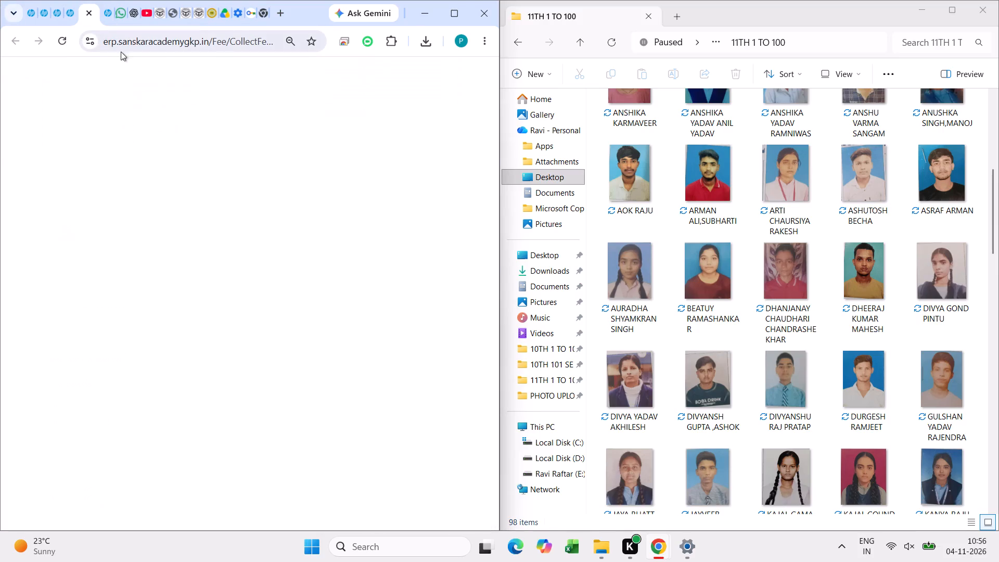
left_click(463, 9)
scroll(621, 280, "up", 6)
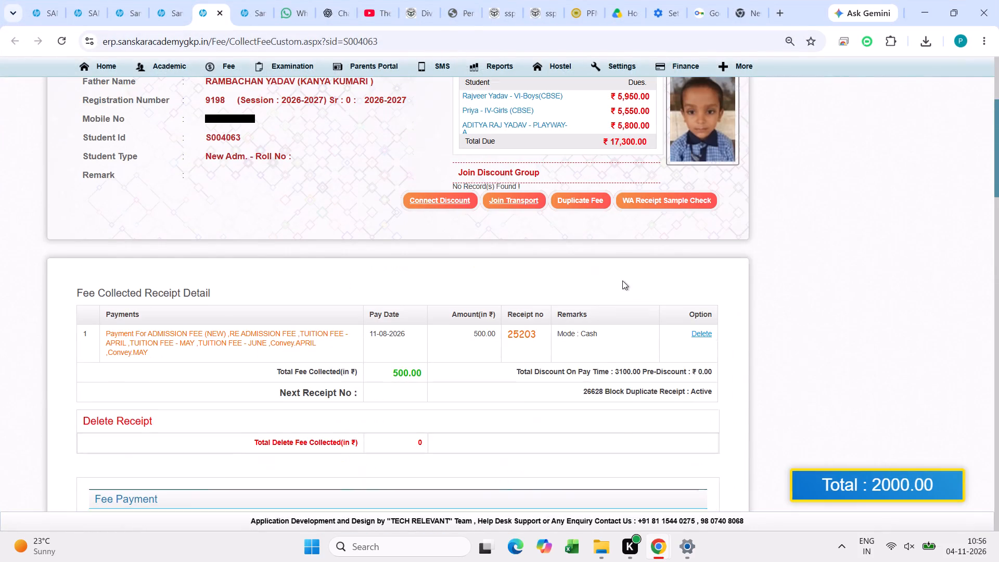
scroll(622, 280, "down", 5)
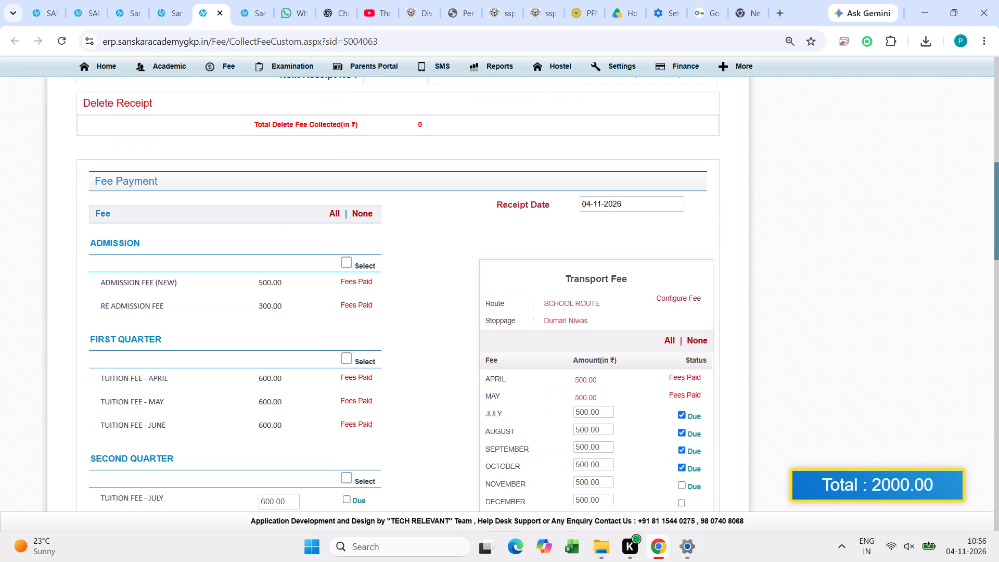
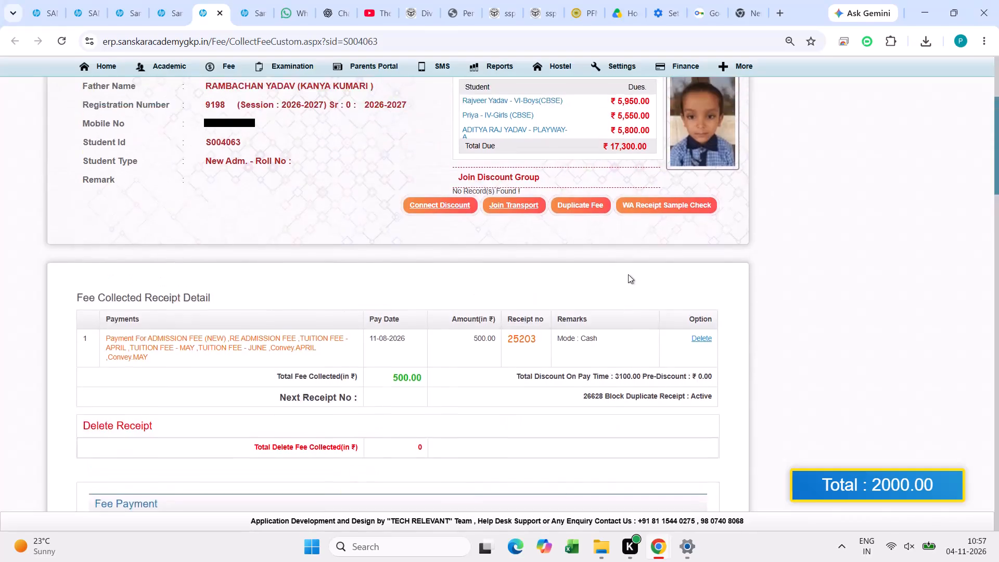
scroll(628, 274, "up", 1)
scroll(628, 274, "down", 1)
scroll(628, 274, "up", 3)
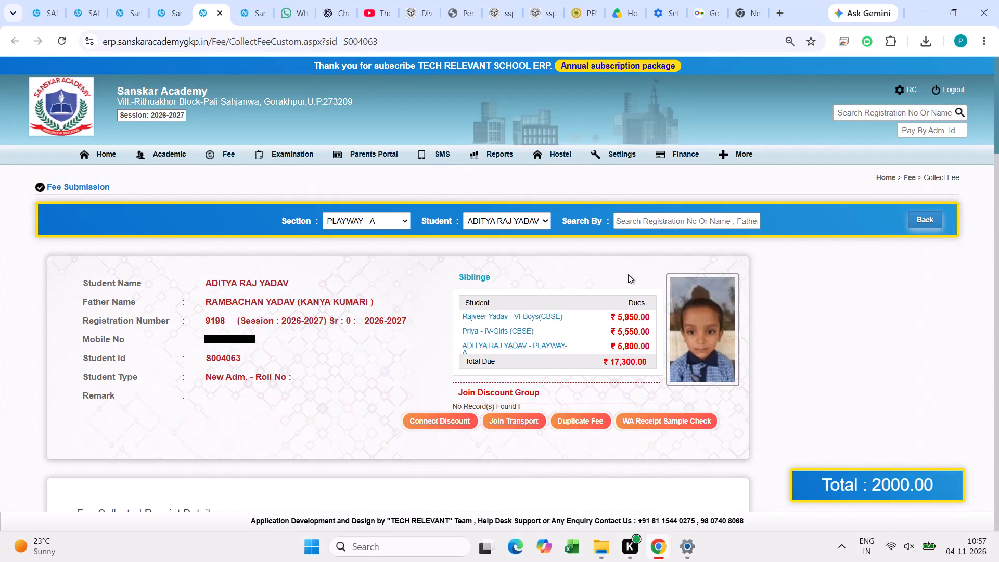
Return to Dheeraj's class XI record, place the browser beside the photo folder, and open his student profile for editing via his fee page.
left_click(94, 2)
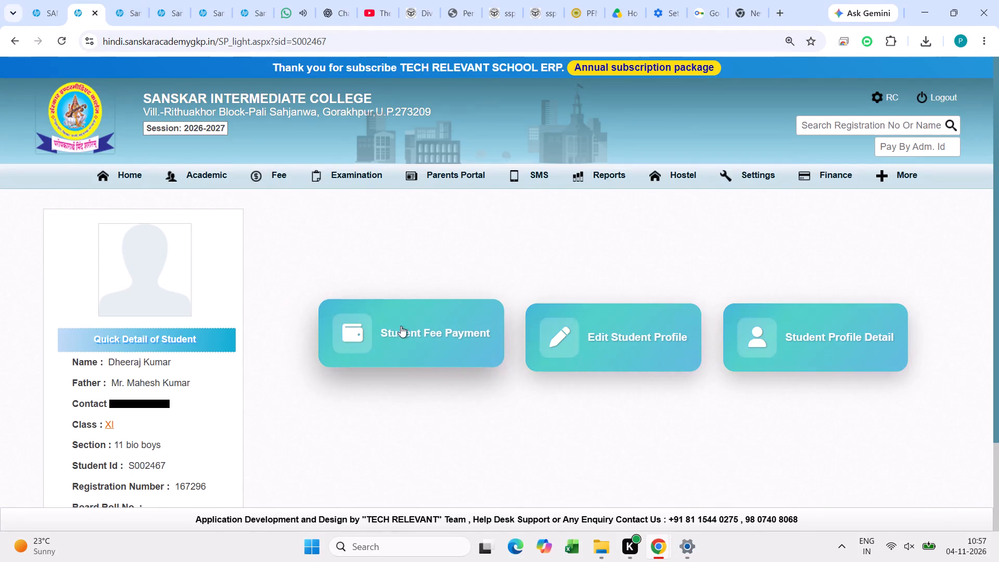
left_click(401, 326)
left_click(402, 327)
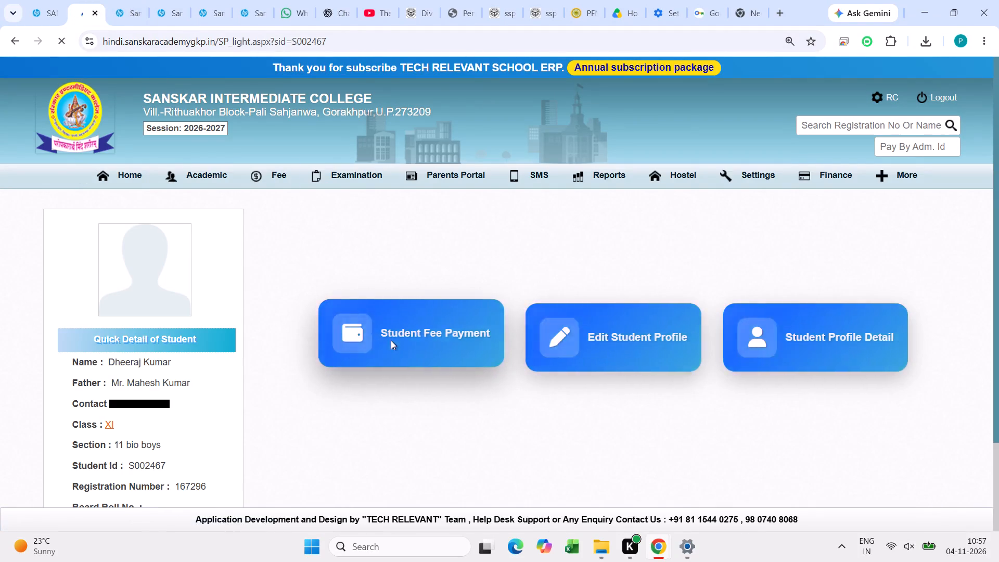
key("super+Left")
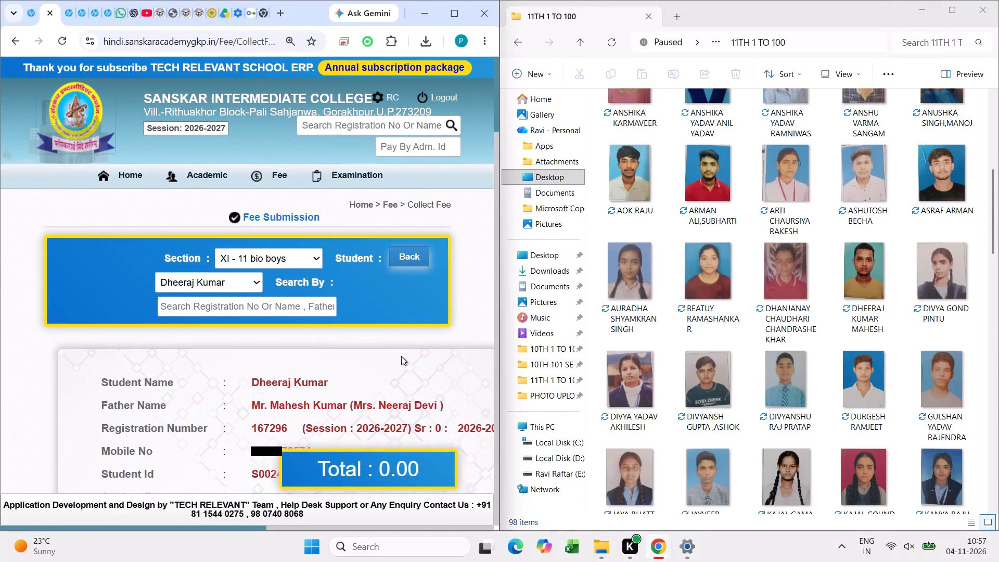
scroll(407, 362, "down", 4)
scroll(398, 353, "up", 4)
left_click(270, 390)
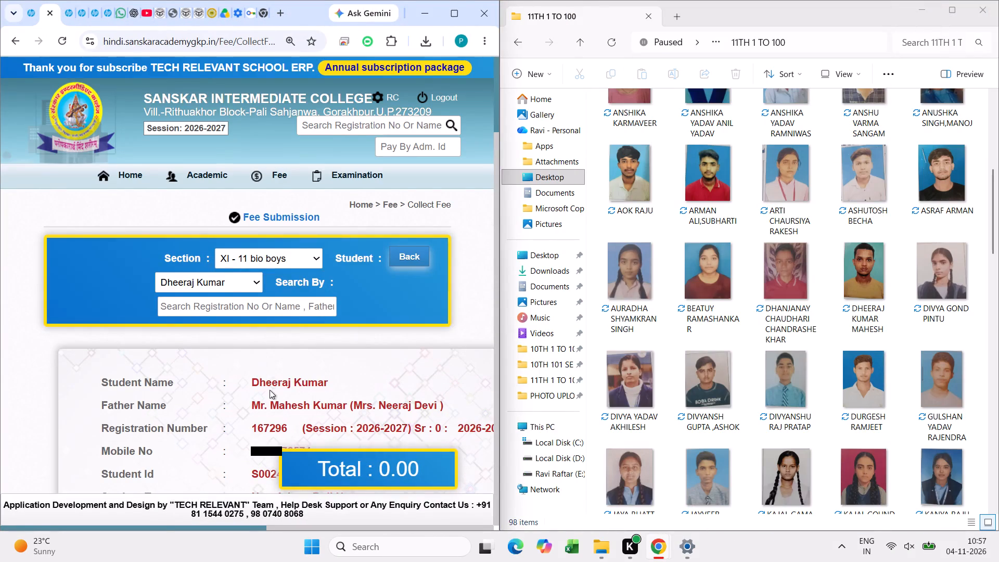
left_click(272, 385)
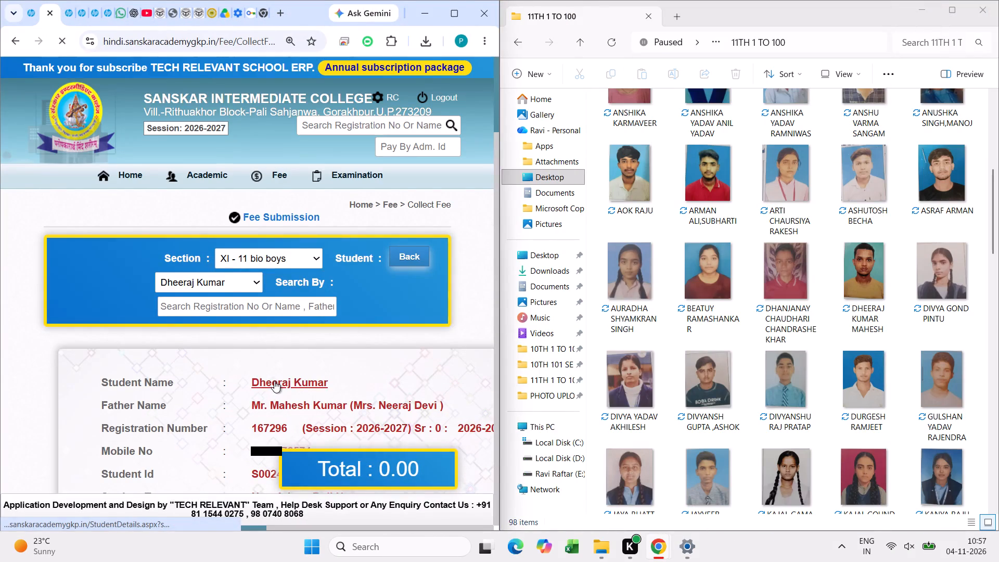
scroll(274, 381, "down", 1)
scroll(274, 381, "up", 1)
scroll(274, 381, "down", 1)
scroll(274, 381, "up", 1)
scroll(274, 381, "down", 3)
scroll(275, 381, "up", 1)
scroll(275, 381, "down", 7)
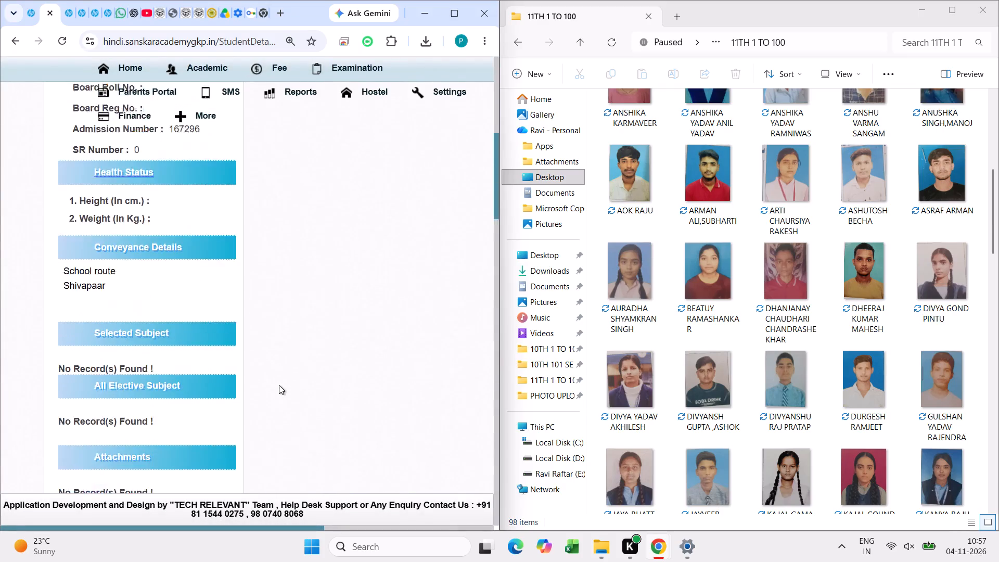
scroll(279, 385, "down", 11)
scroll(279, 385, "up", 1)
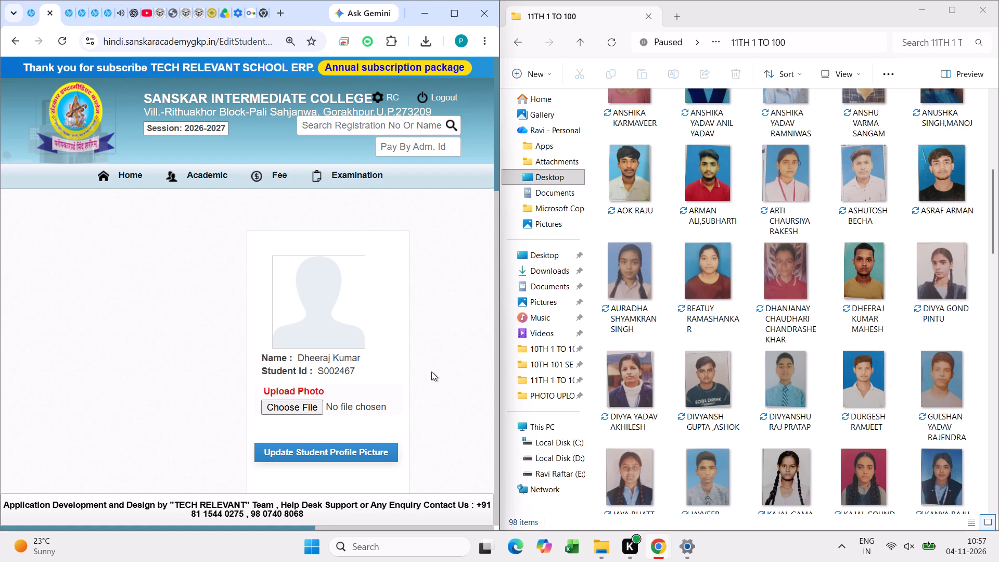
scroll(431, 372, "down", 2)
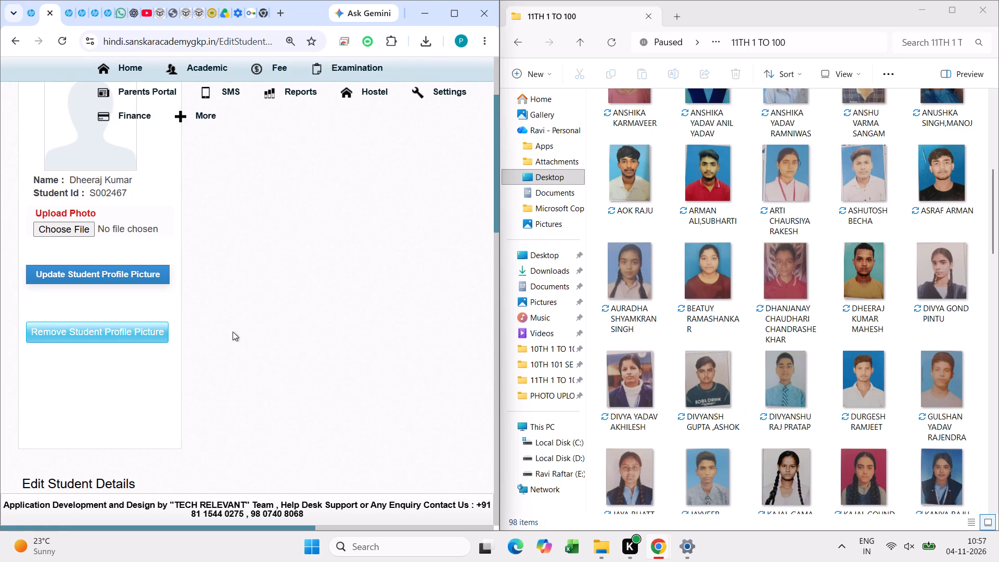
left_click(69, 229)
type("DHEE")
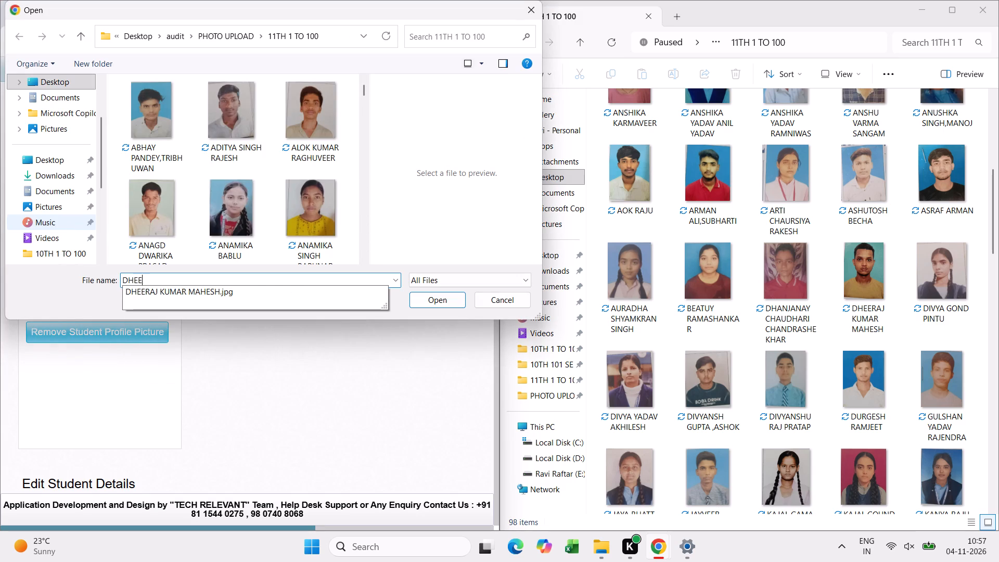
left_click(159, 290)
double_click(163, 288)
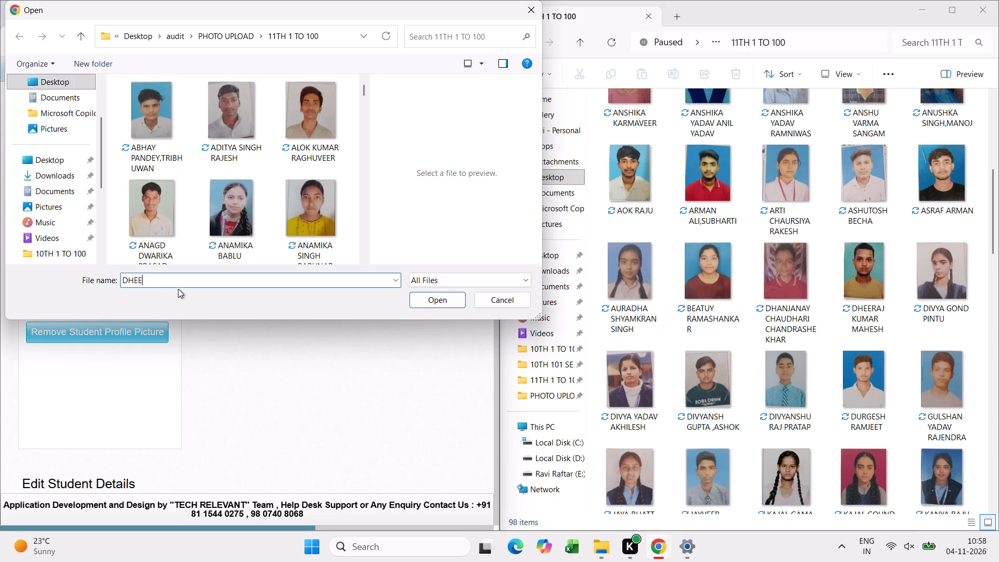
left_click(432, 301)
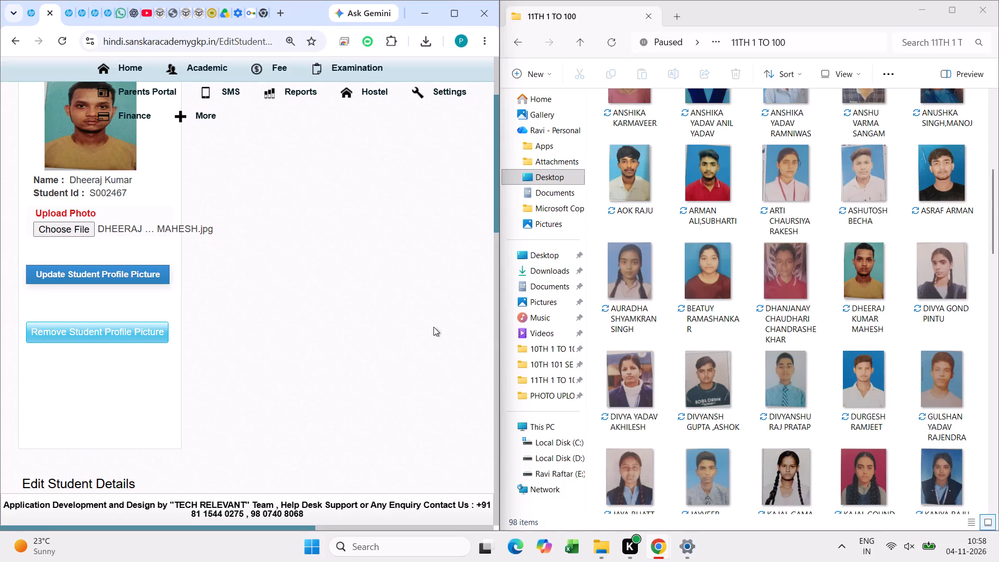
left_click(146, 279)
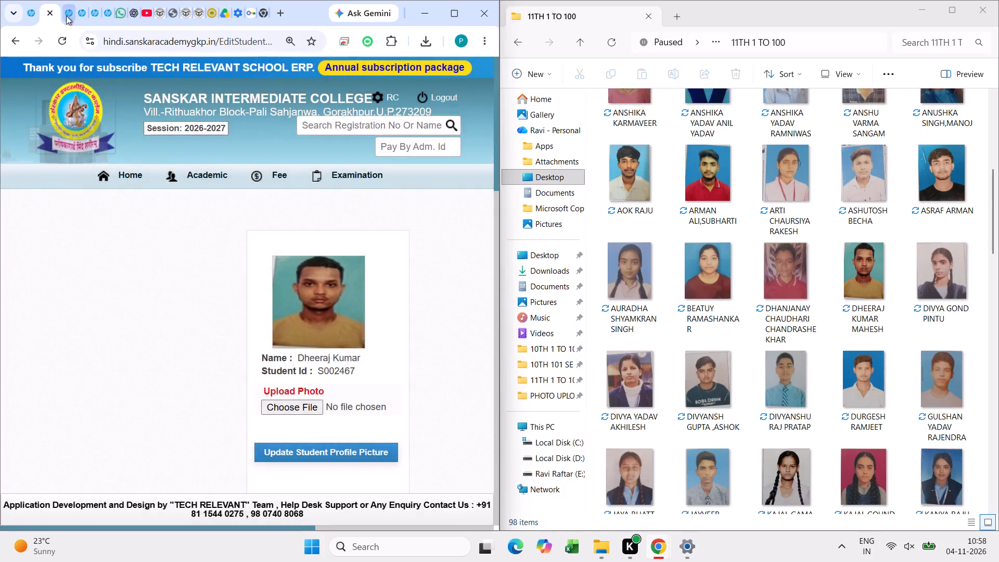
Switch to Rajveer's fee collection page, maximize the window and examine his collected receipts, tuition and transport dues, and siblings' dues.
left_click(67, 13)
scroll(293, 360, "up", 1)
scroll(293, 360, "down", 6)
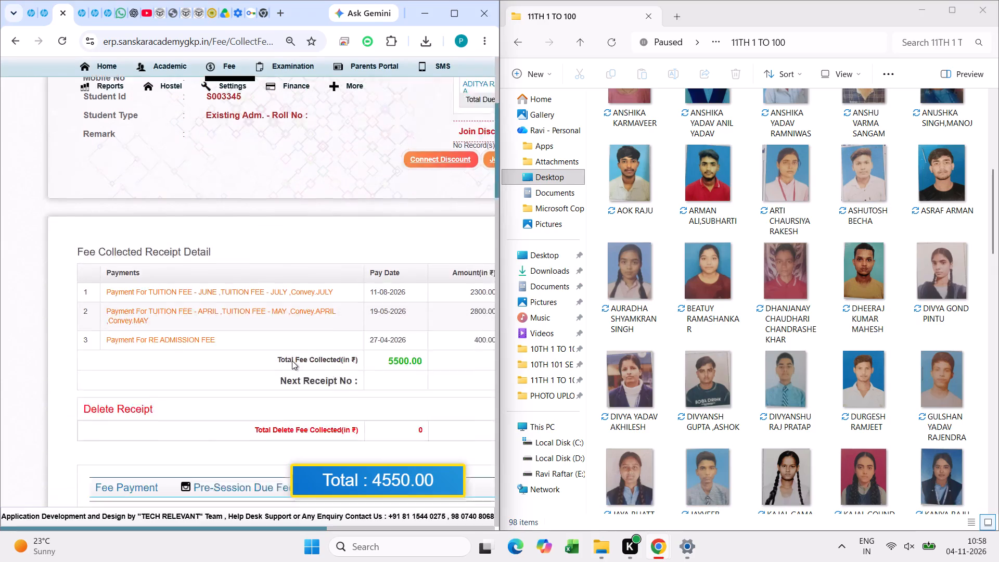
left_click(454, 9)
scroll(459, 315, "down", 2)
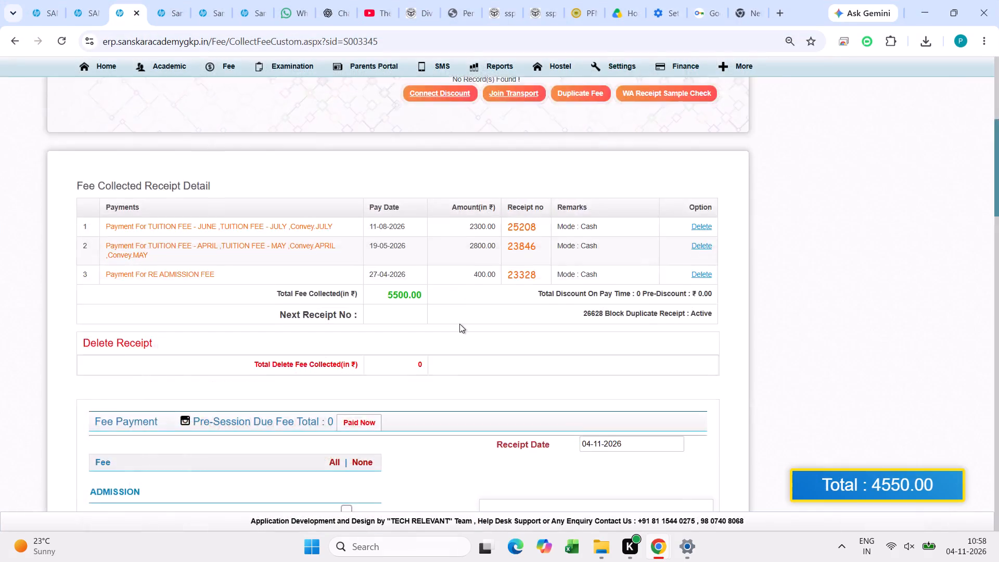
scroll(459, 324, "down", 4)
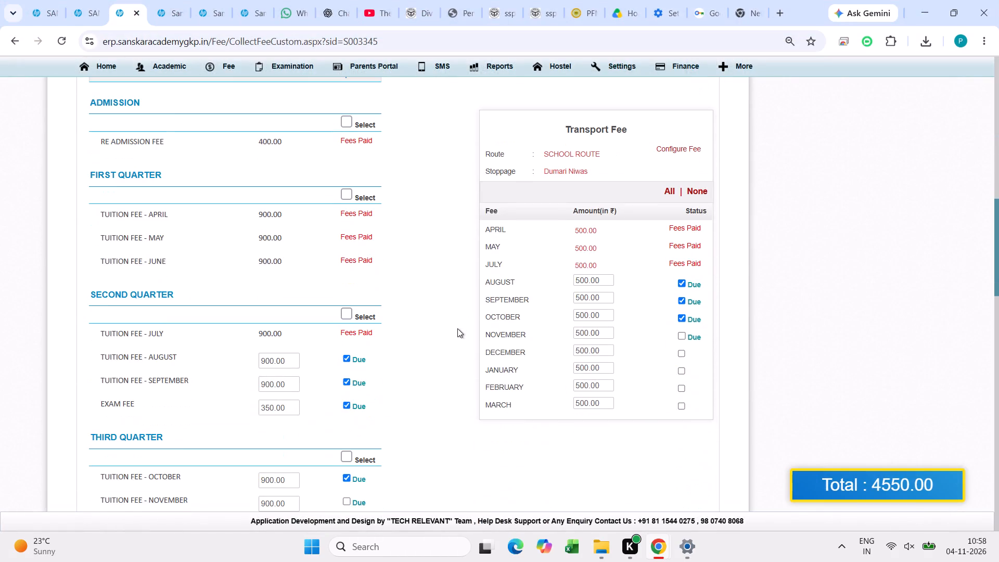
scroll(457, 328, "up", 8)
scroll(457, 328, "down", 1)
scroll(457, 328, "up", 3)
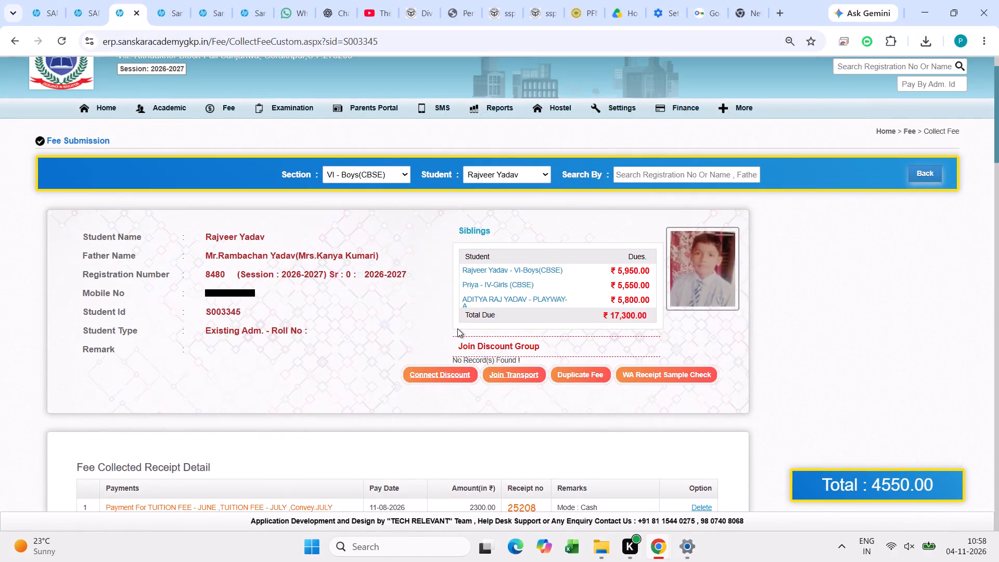
Switch to Priya's fee collection page and examine her tuition, exam and transport fee dues.
left_click(166, 0)
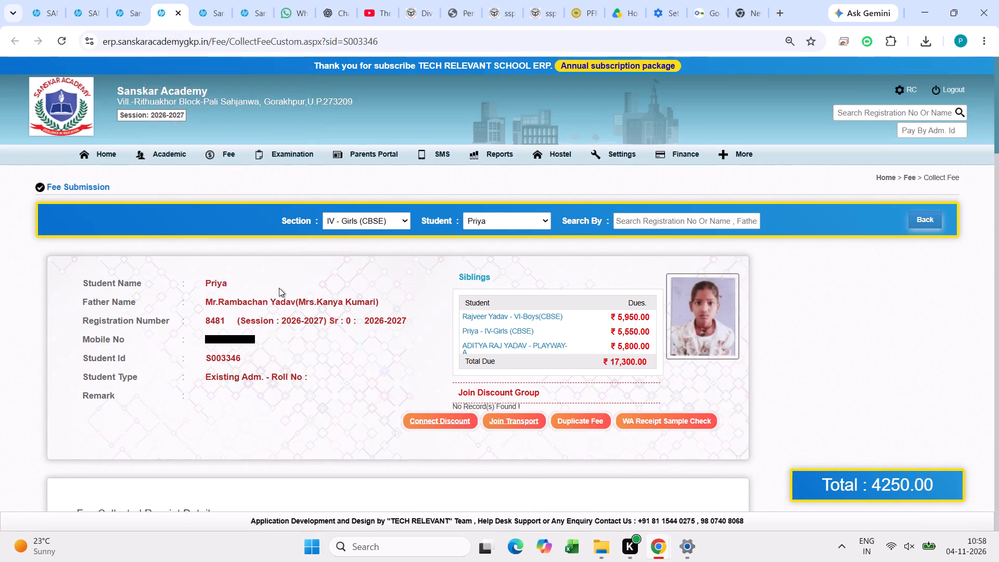
scroll(296, 352, "down", 3)
scroll(296, 354, "up", 1)
scroll(296, 354, "down", 8)
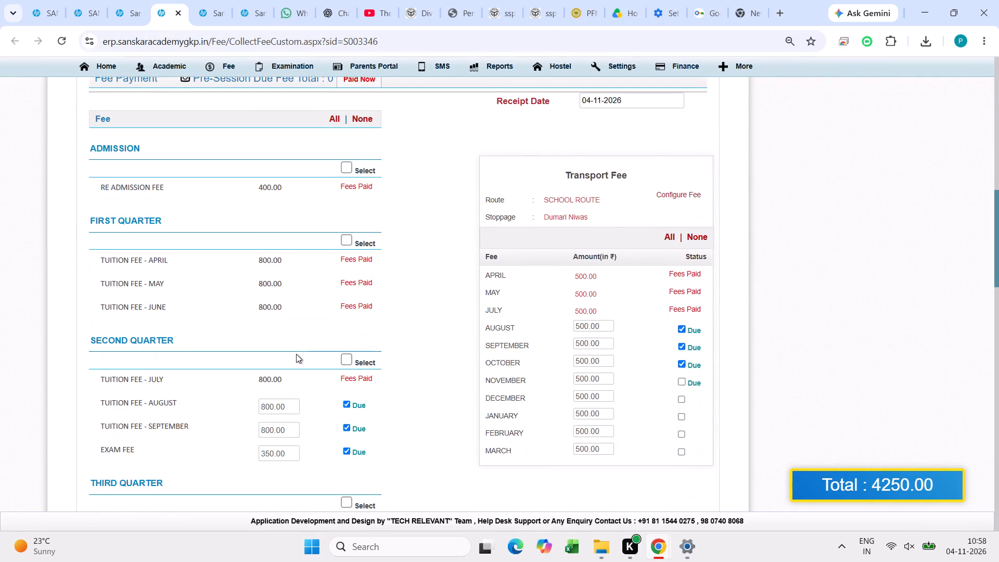